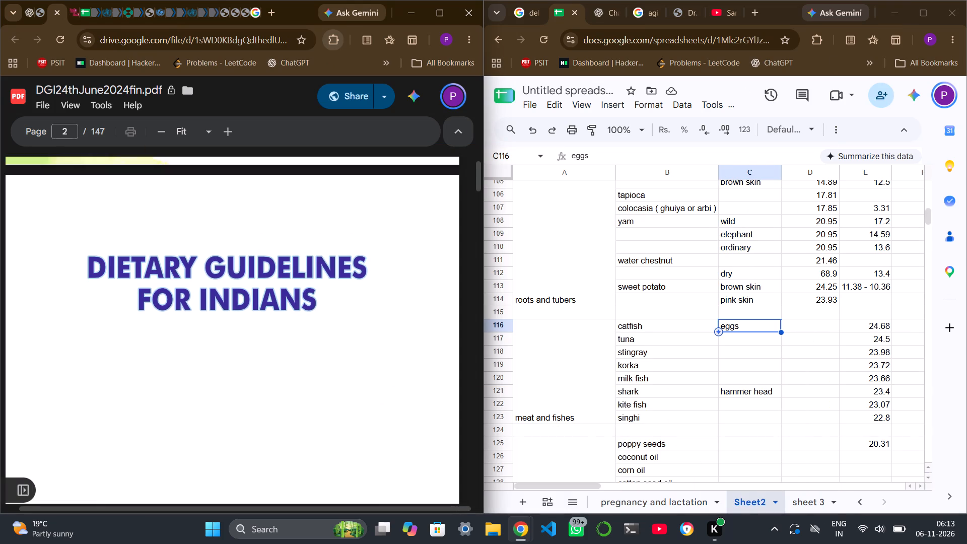
scroll(405, 406, "down", 12)
scroll(405, 406, "down", 13)
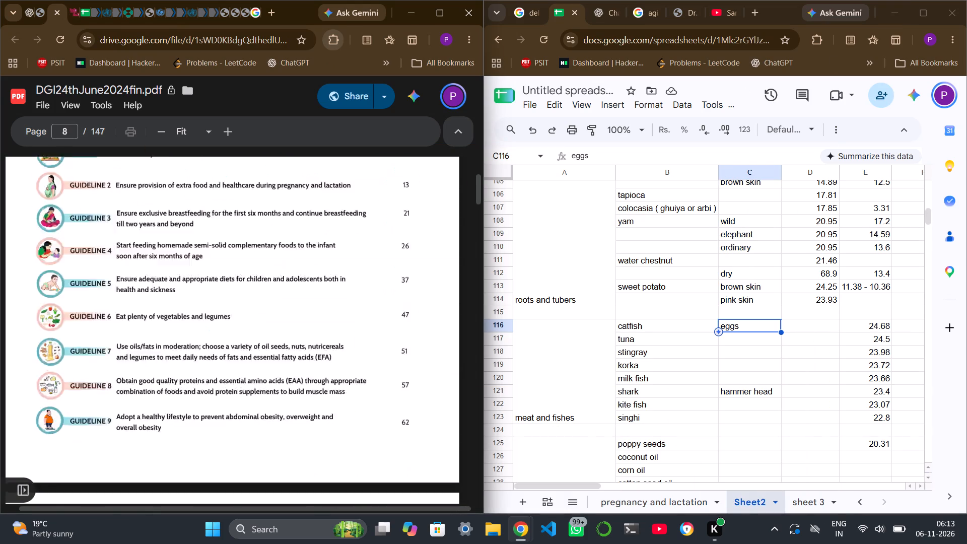
scroll(405, 406, "down", 20)
scroll(405, 406, "down", 2)
scroll(405, 406, "up", 1)
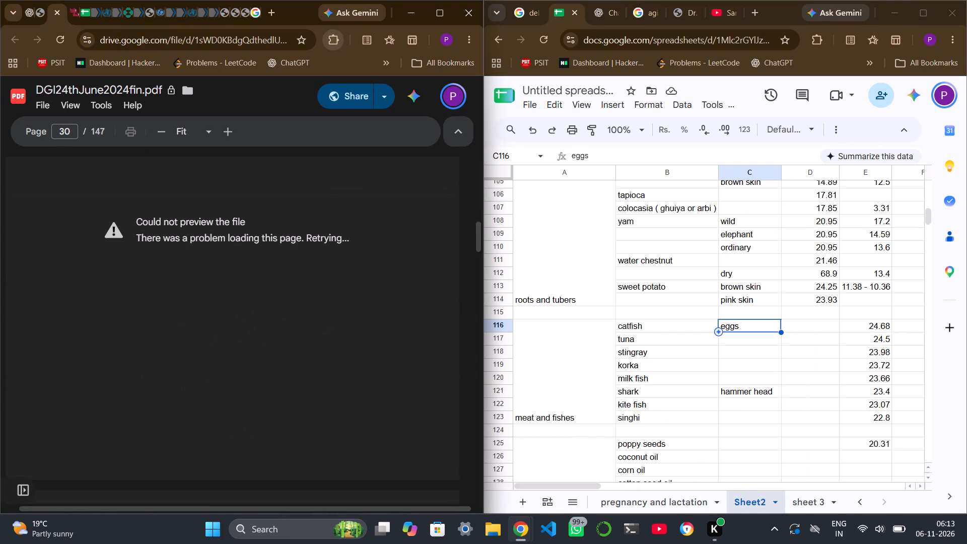
scroll(405, 406, "up", 2)
scroll(405, 406, "down", 4)
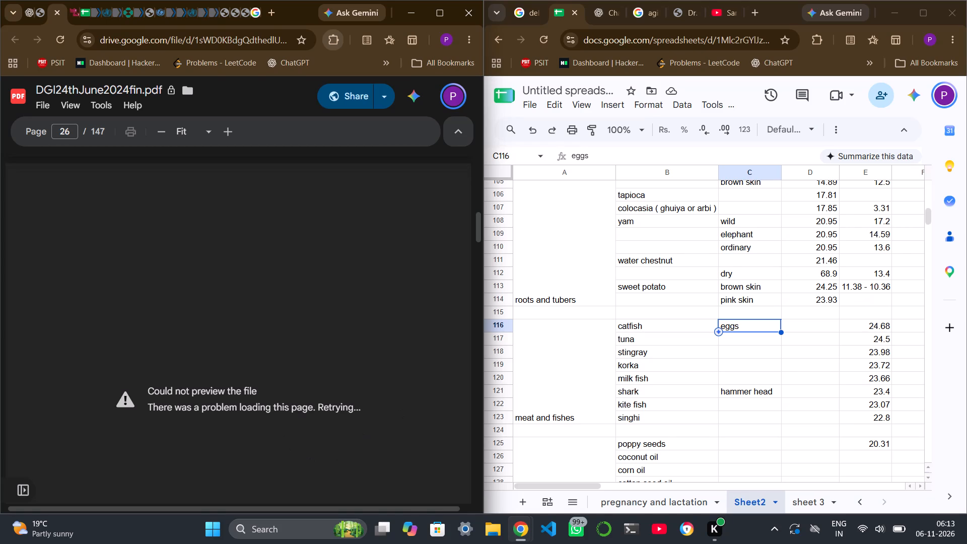
scroll(303, 402, "up", 7)
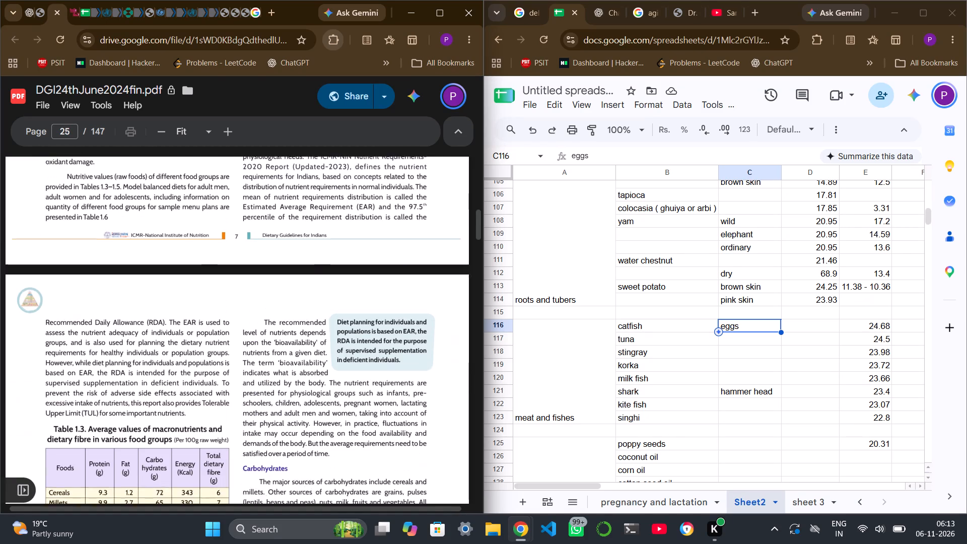
scroll(303, 402, "up", 4)
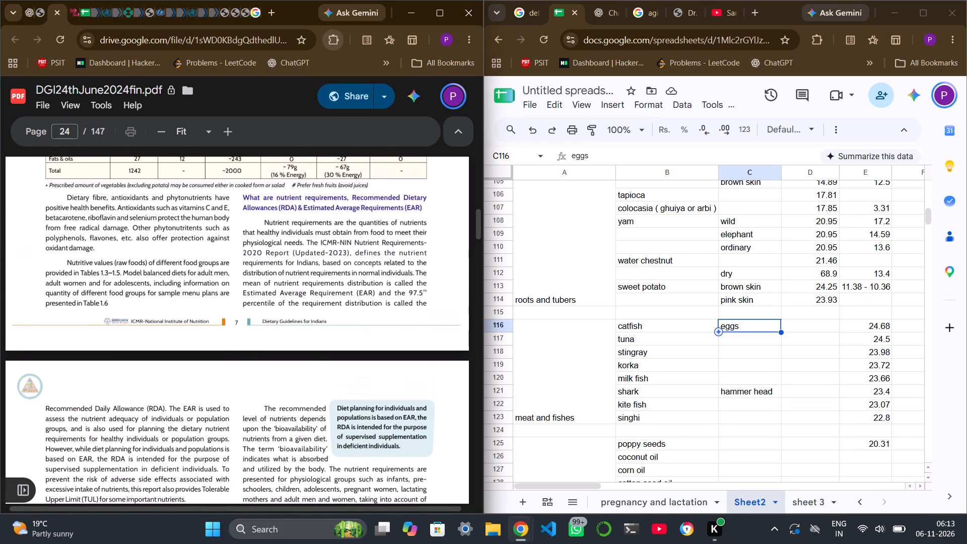
scroll(303, 402, "up", 1)
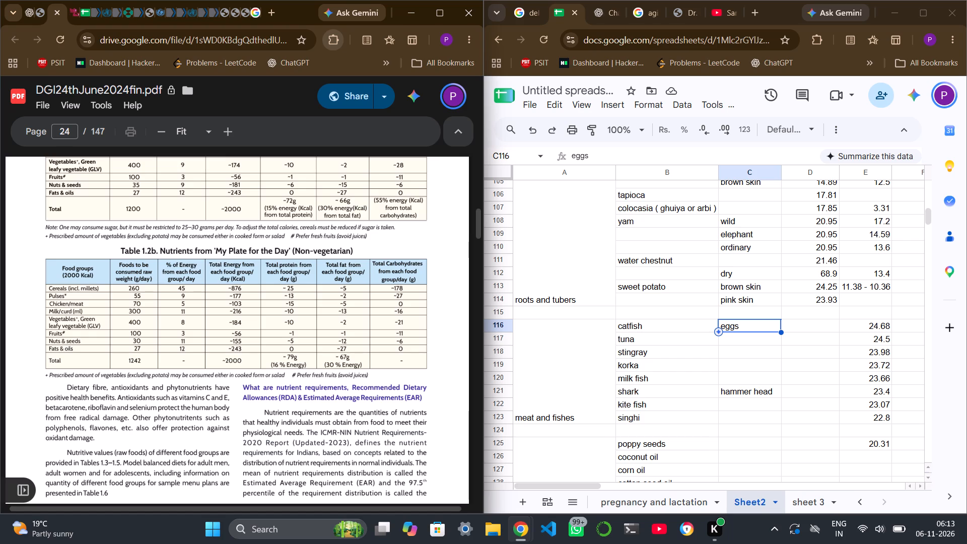
Browse onward from page 24 of the PDF and read the pregnancy and lactation nutrition guidance on pages 31 and 32.
scroll(281, 407, "down", 4)
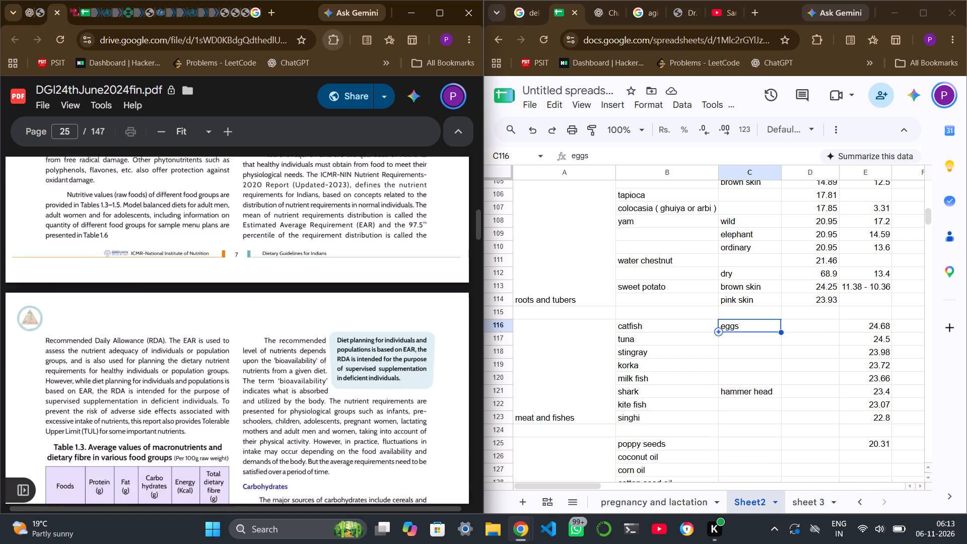
scroll(281, 407, "down", 8)
scroll(281, 407, "up", 1)
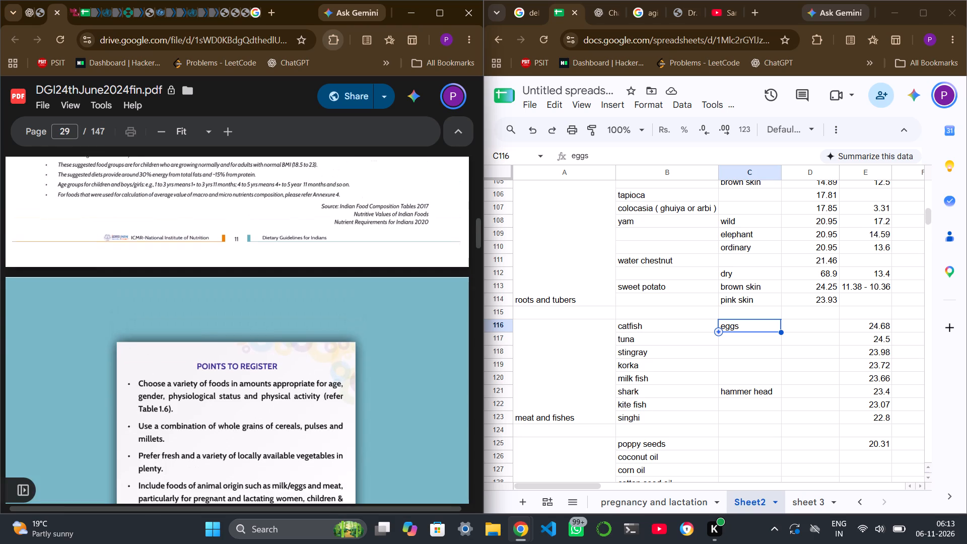
scroll(281, 407, "down", 10)
scroll(281, 407, "up", 2)
scroll(281, 407, "down", 1)
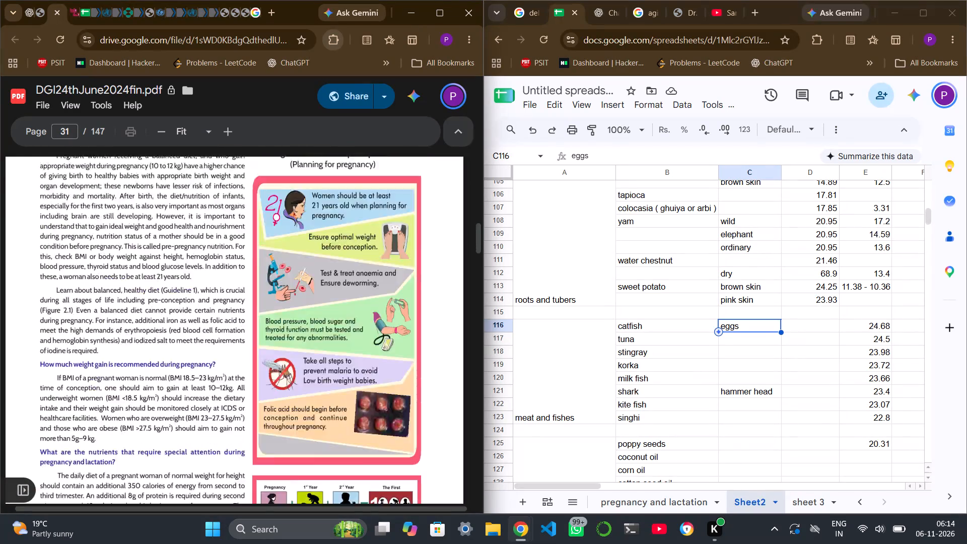
scroll(281, 407, "down", 2)
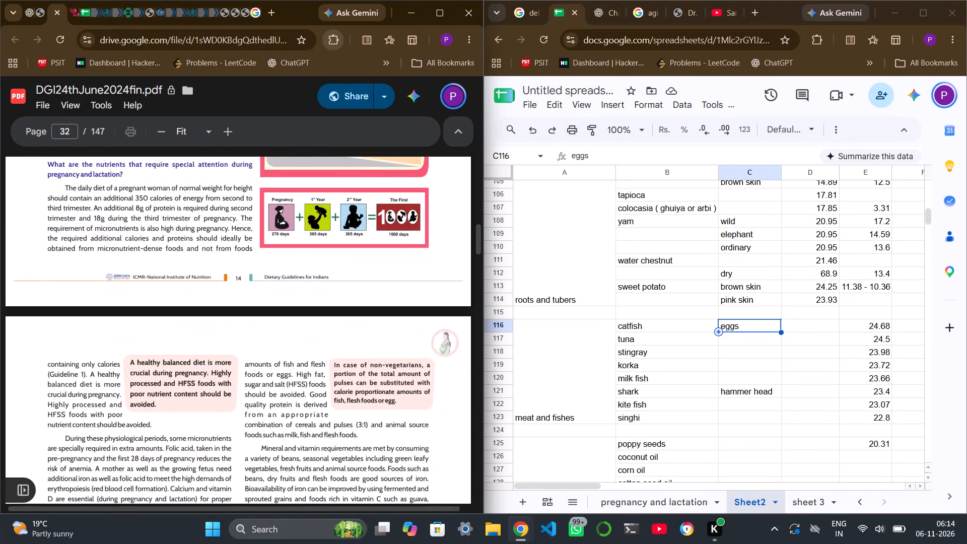
scroll(281, 407, "down", 4)
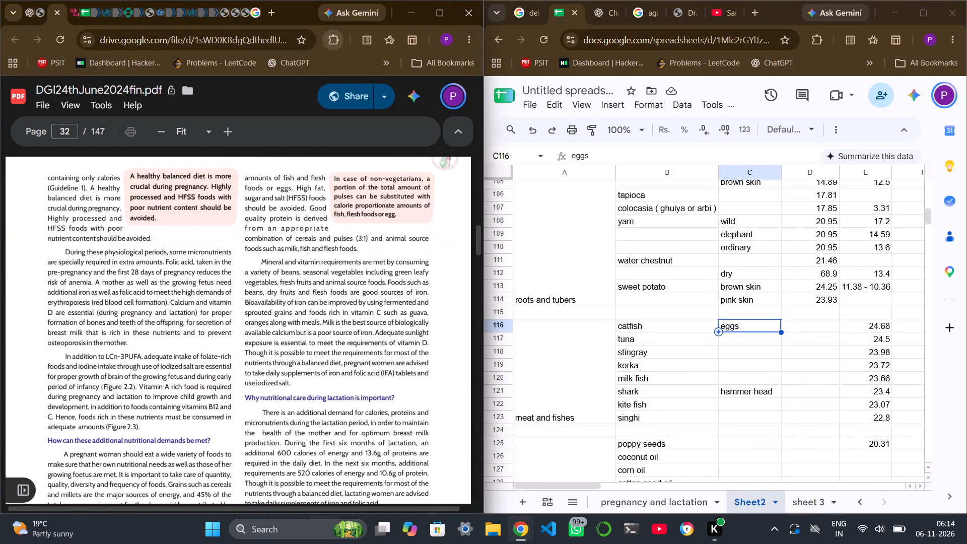
scroll(281, 407, "up", 1)
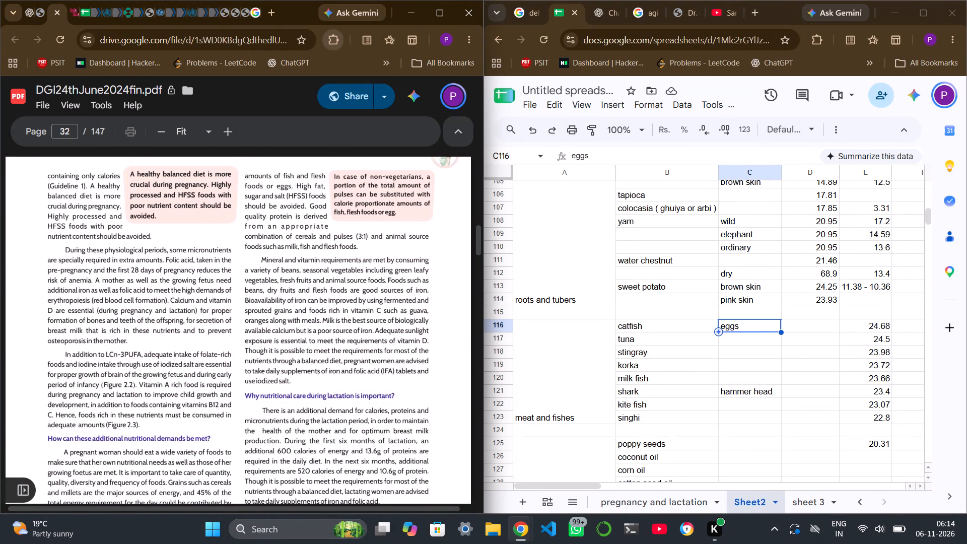
scroll(281, 407, "up", 1)
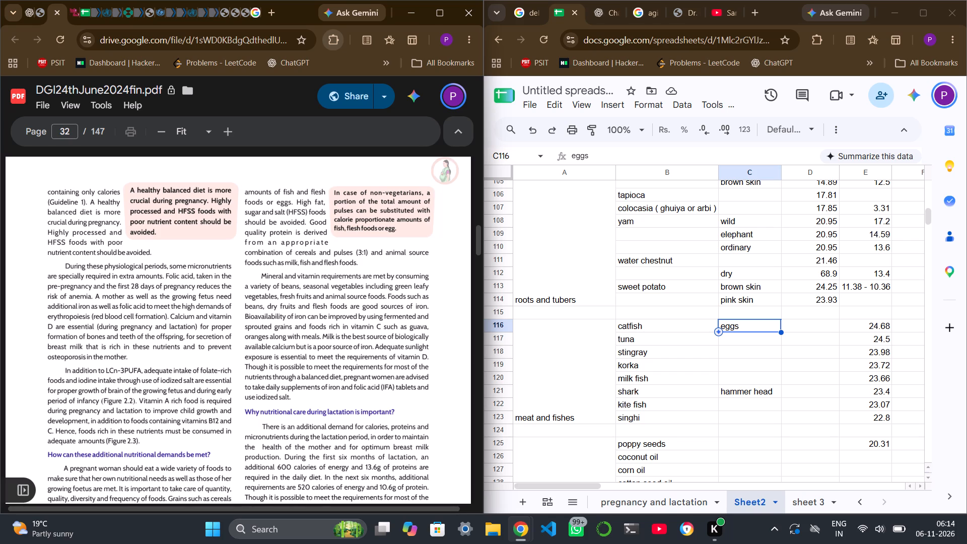
scroll(314, 318, "down", 4)
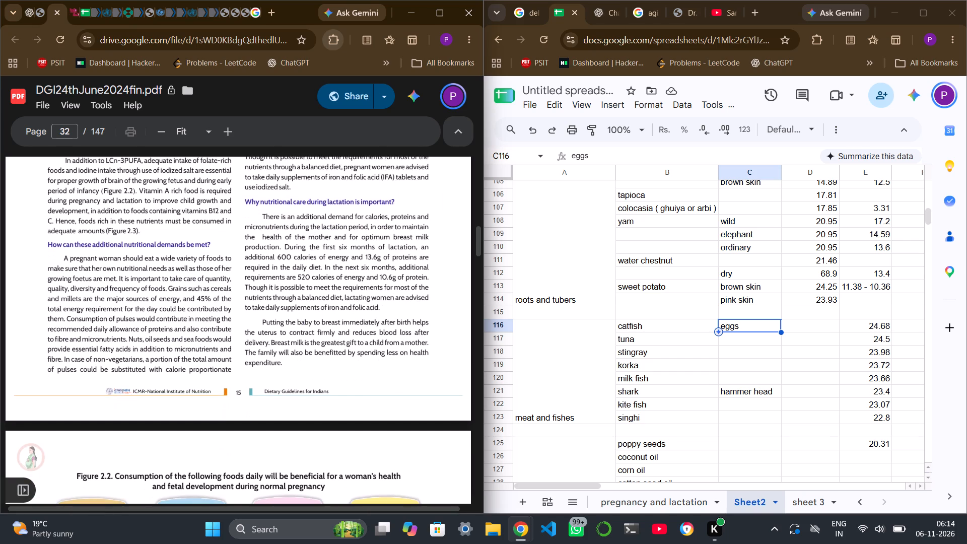
Enlarge the PDF to 125% zoom and read page 32 on meeting additional nutritional demands during pregnancy.
left_click(200, 131)
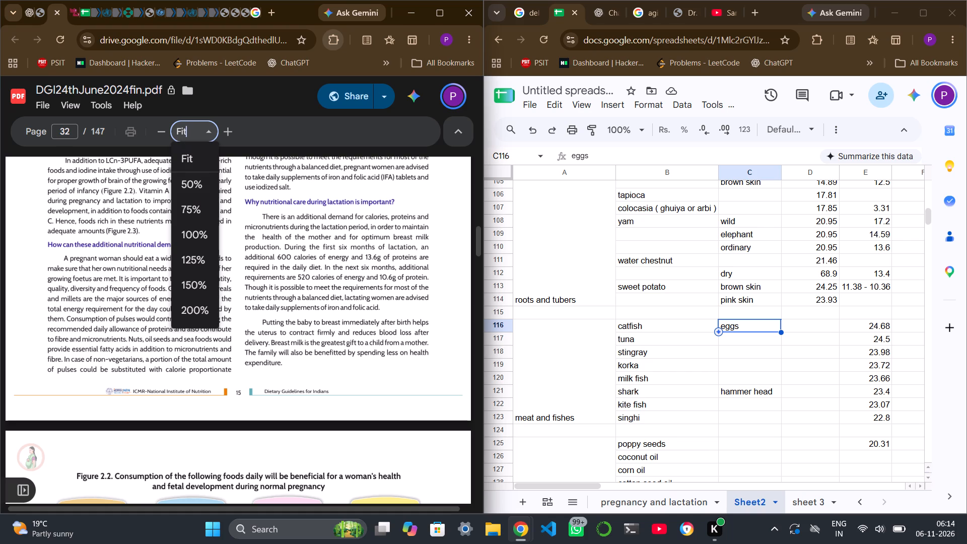
left_click(193, 230)
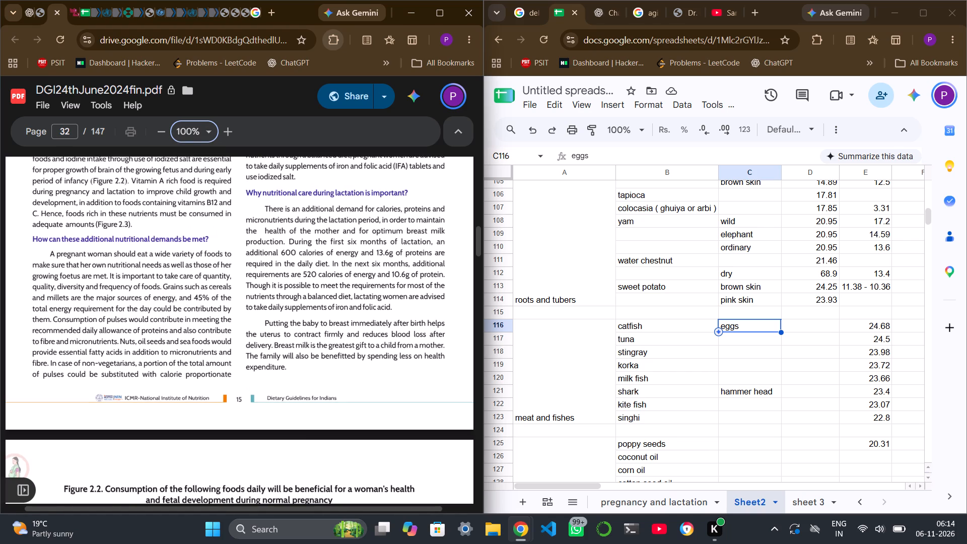
left_click(204, 132)
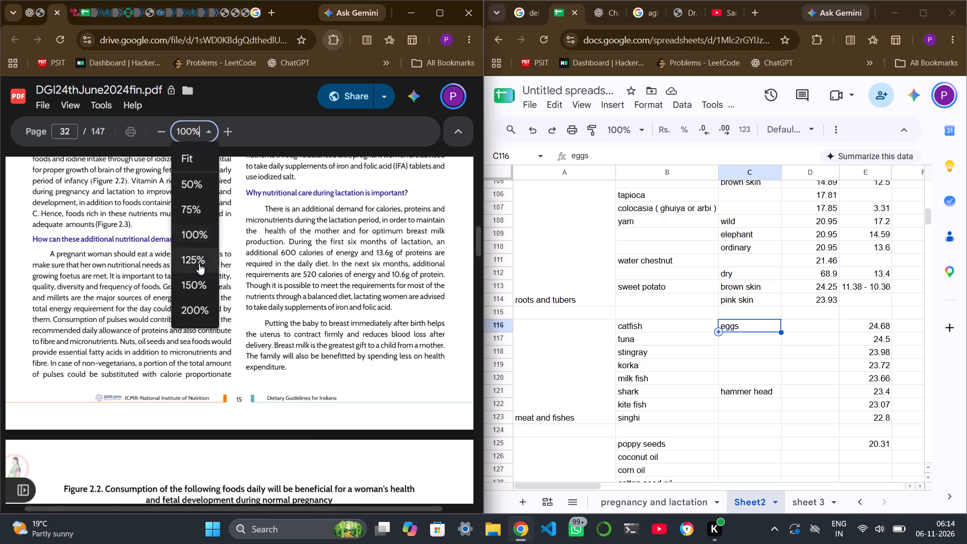
left_click(199, 263)
scroll(149, 294, "right", 1)
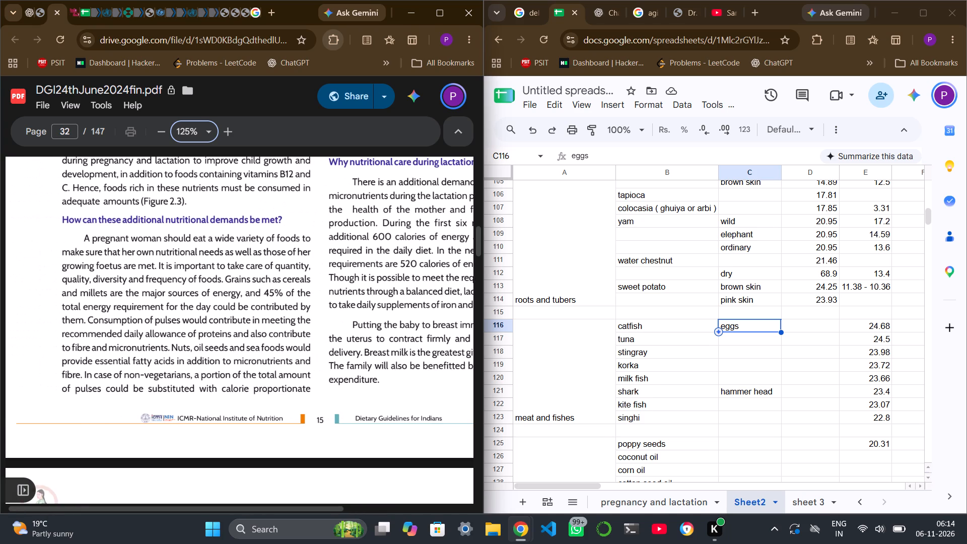
scroll(149, 294, "right", 1)
scroll(273, 288, "up", 2)
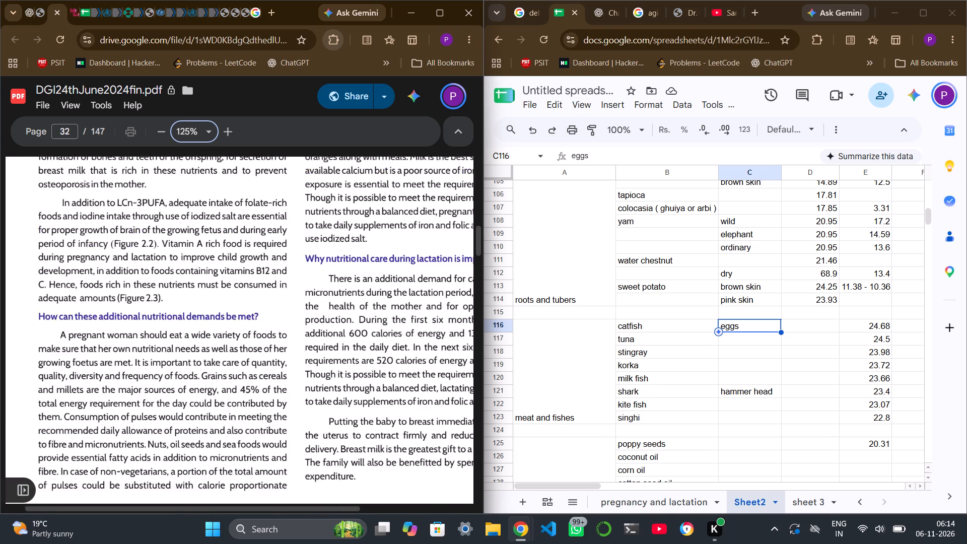
scroll(273, 288, "up", 1)
scroll(273, 288, "left", 1)
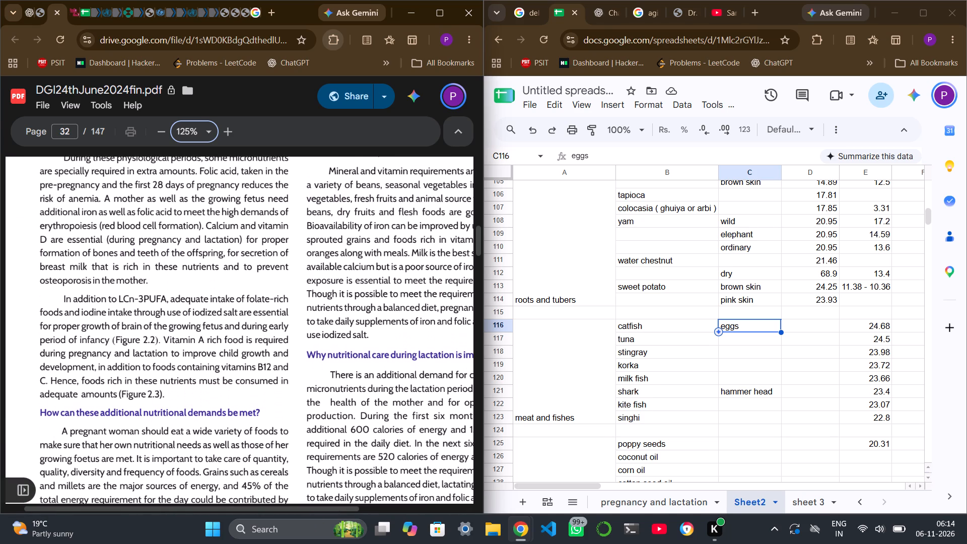
scroll(273, 288, "left", 1)
scroll(273, 288, "down", 1)
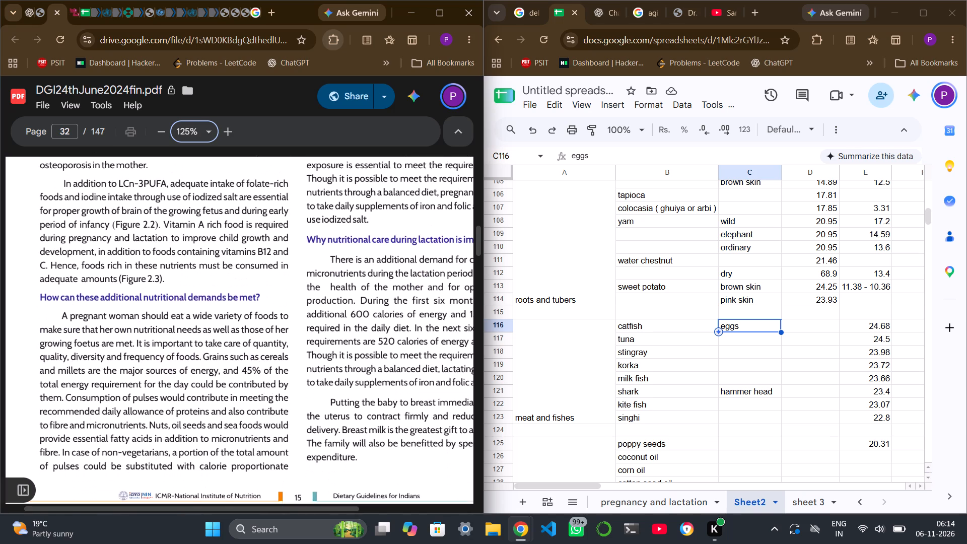
Examine the pregnancy meal plan with its do's and don'ts on page 34 and Table 2.1 on page 35.
scroll(273, 288, "down", 13)
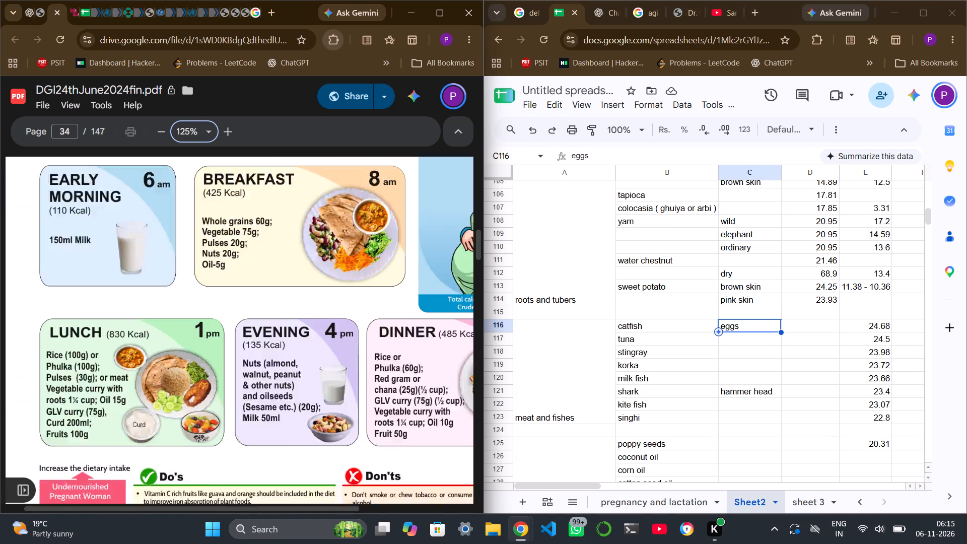
scroll(273, 288, "down", 1)
scroll(273, 288, "up", 3)
scroll(273, 288, "down", 4)
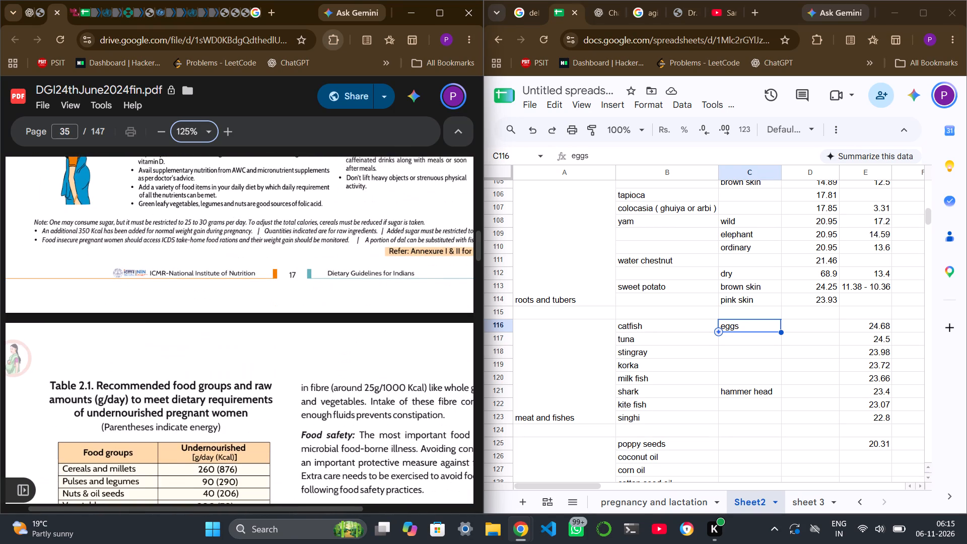
scroll(273, 288, "up", 2)
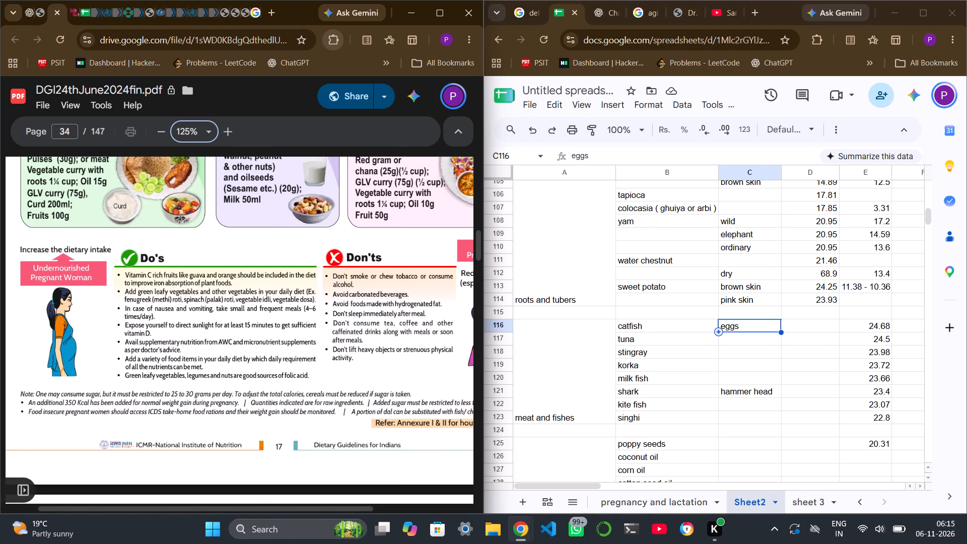
scroll(273, 288, "up", 1)
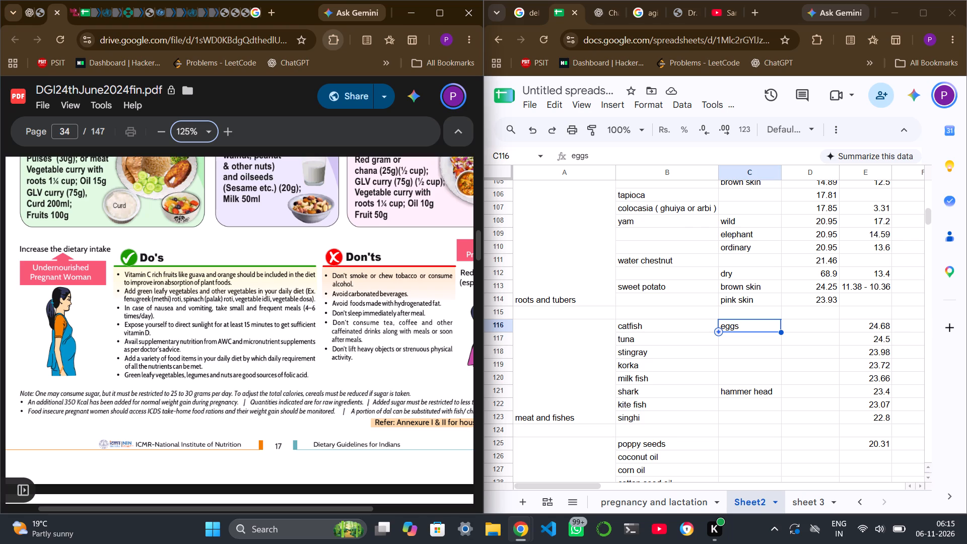
scroll(275, 313, "down", 1)
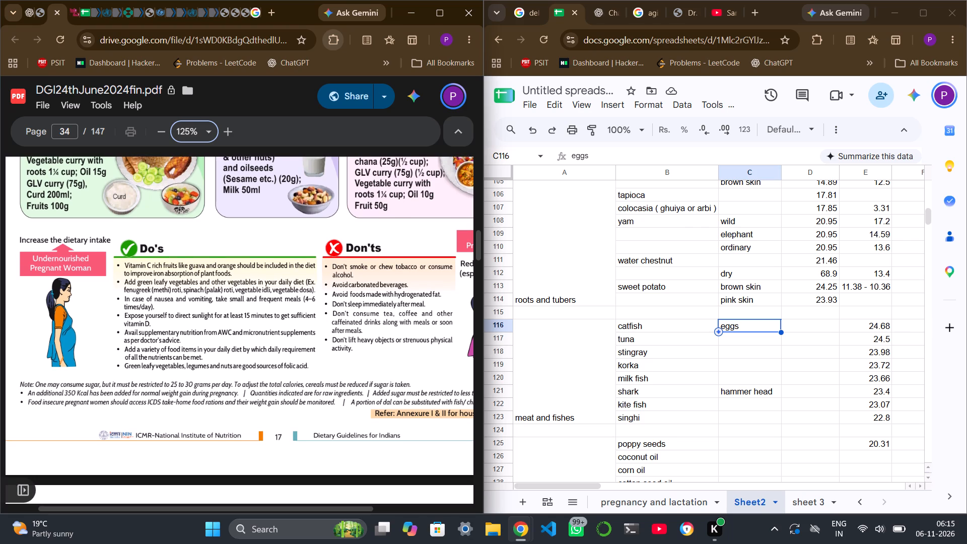
scroll(296, 362, "down", 3)
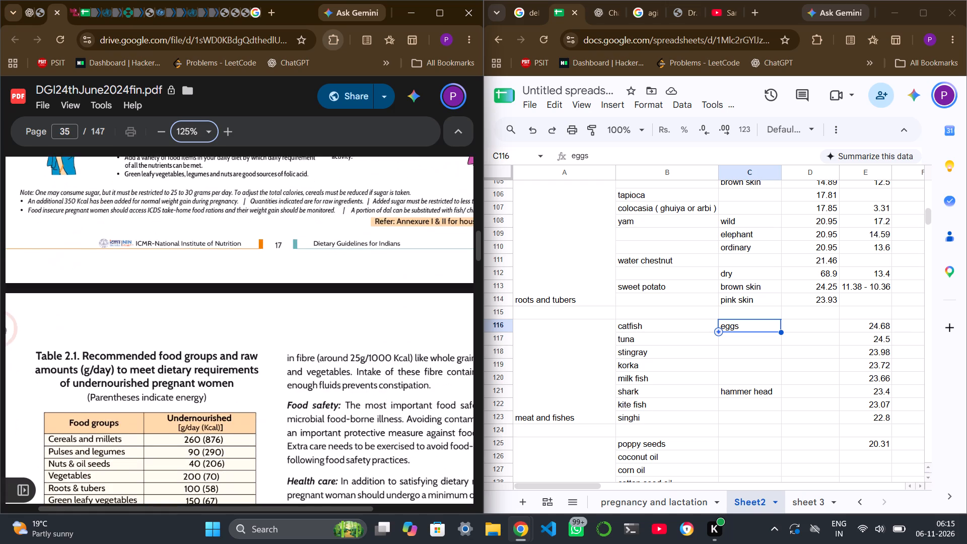
Read Table 2.1 for undernourished pregnant women on page 35 of the PDF and look over the food nutrient list in Sheet2.
scroll(296, 362, "down", 4)
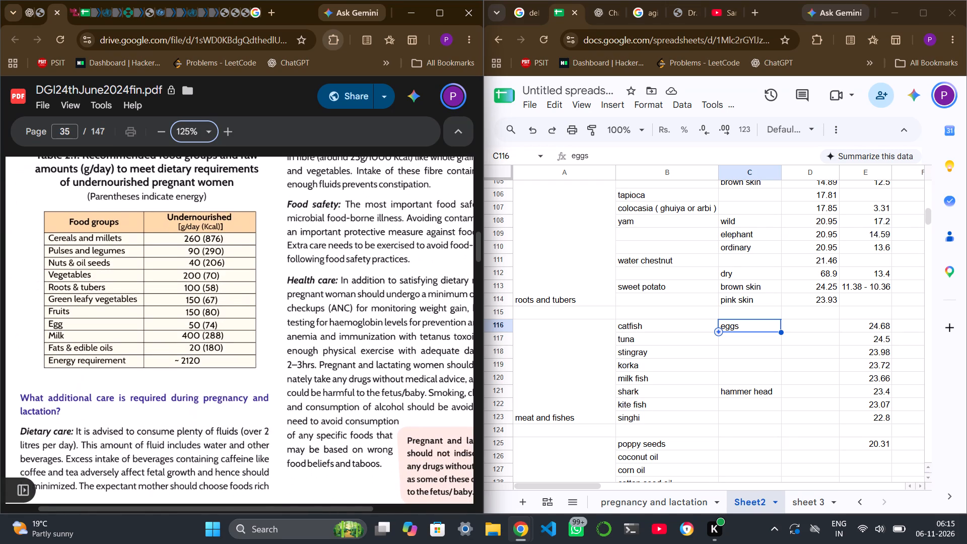
scroll(296, 362, "up", 1)
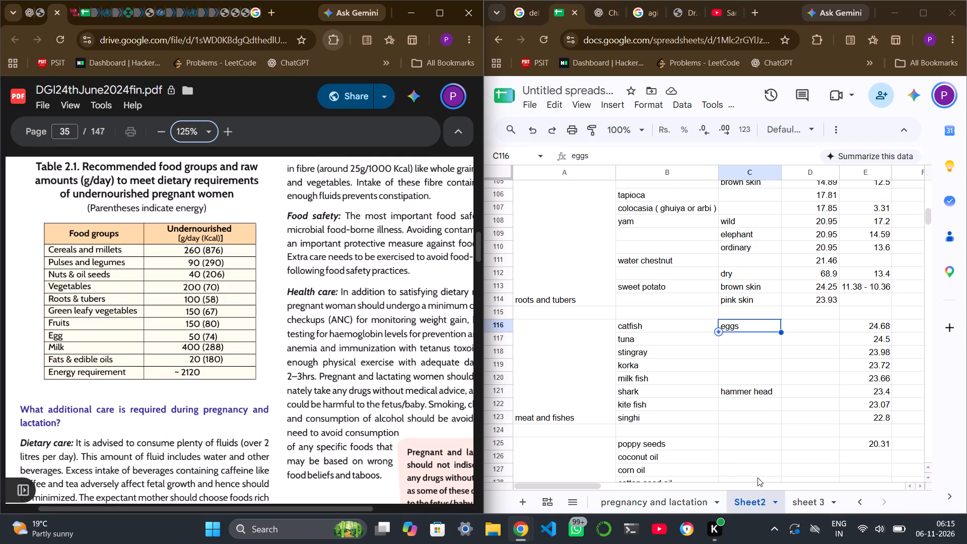
scroll(791, 398, "up", 1)
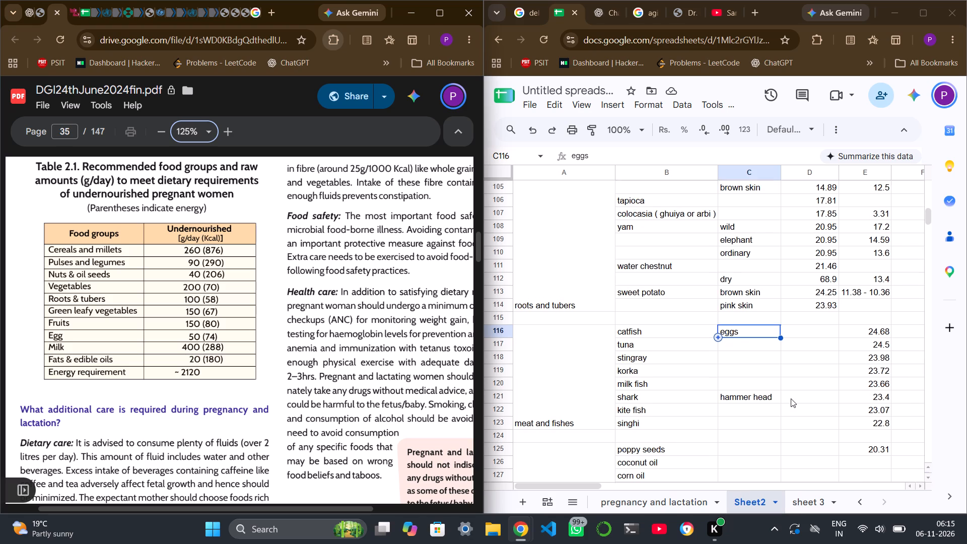
scroll(791, 398, "up", 11)
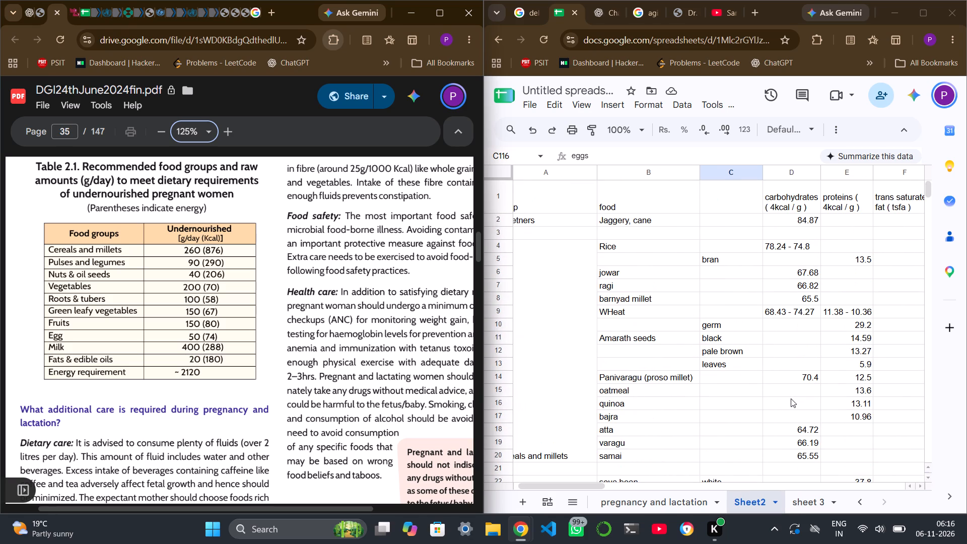
scroll(791, 398, "up", 1)
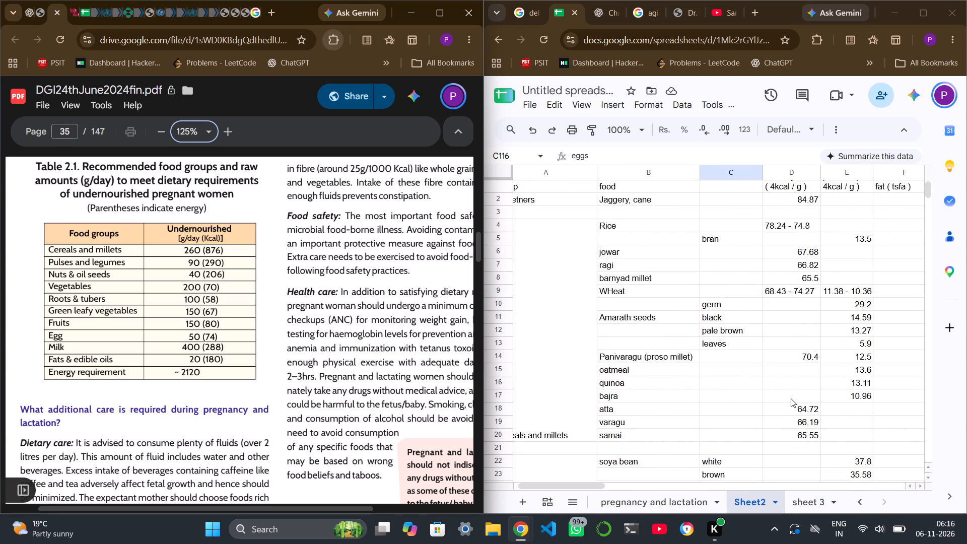
scroll(791, 398, "up", 2)
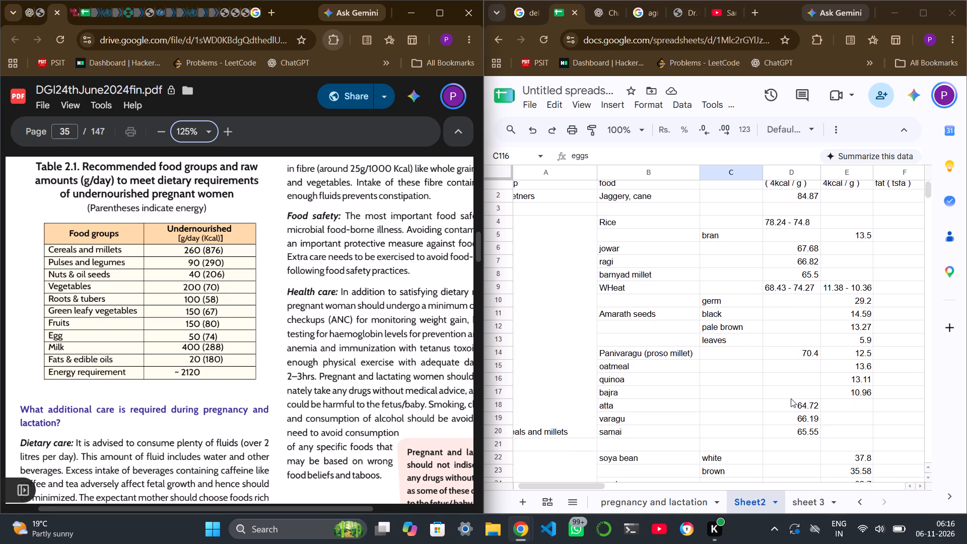
scroll(791, 398, "up", 1)
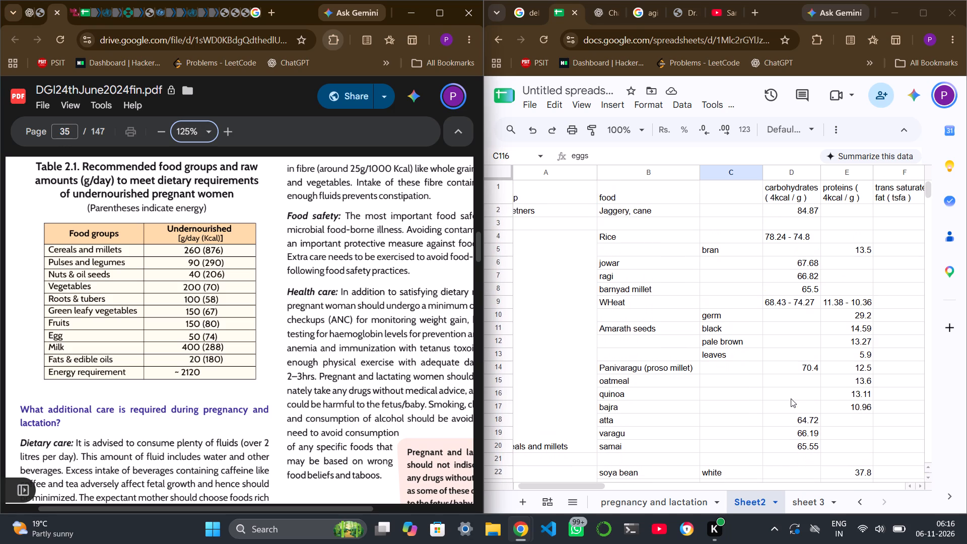
scroll(791, 398, "down", 2)
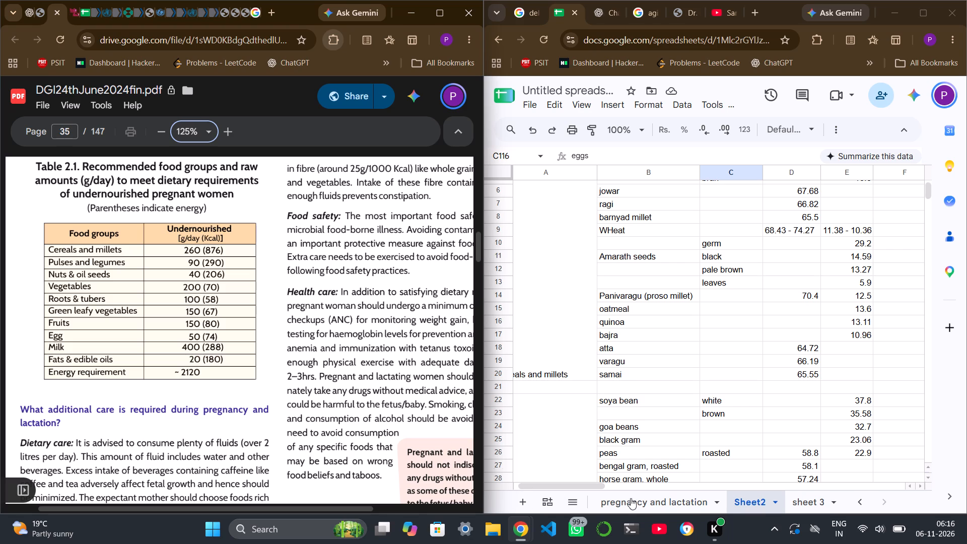
Switch to the pregnancy and lactation sheet and go to the empty rows below the diet chart.
double_click(645, 498)
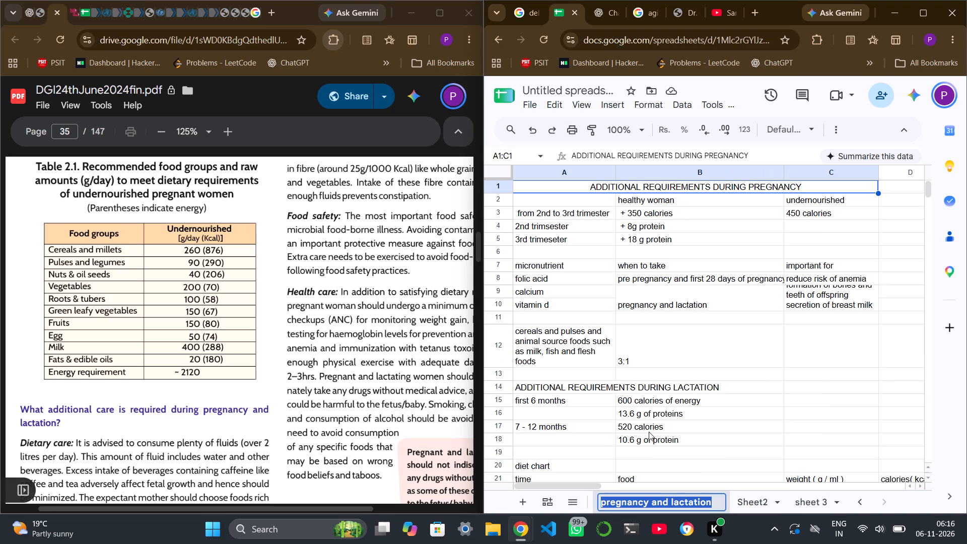
left_click(649, 432)
scroll(649, 432, "down", 6)
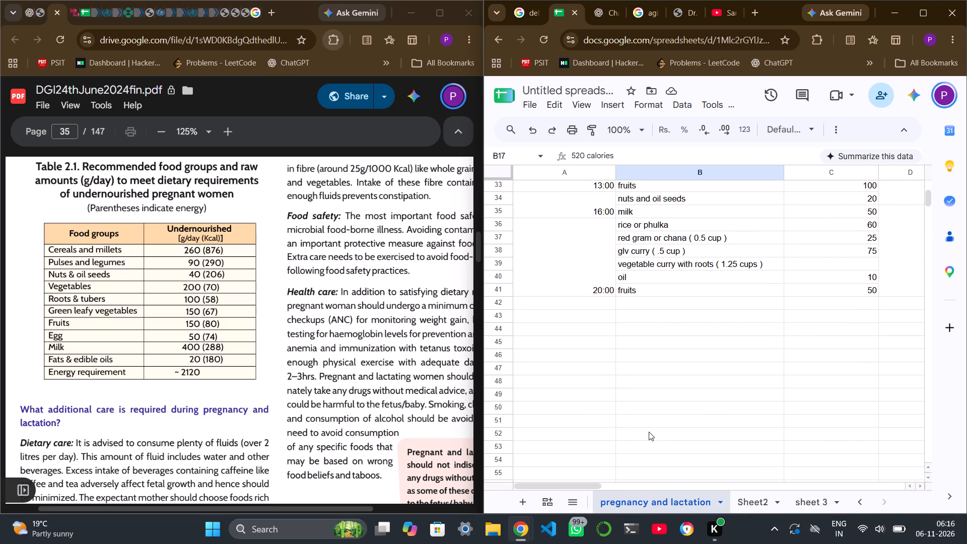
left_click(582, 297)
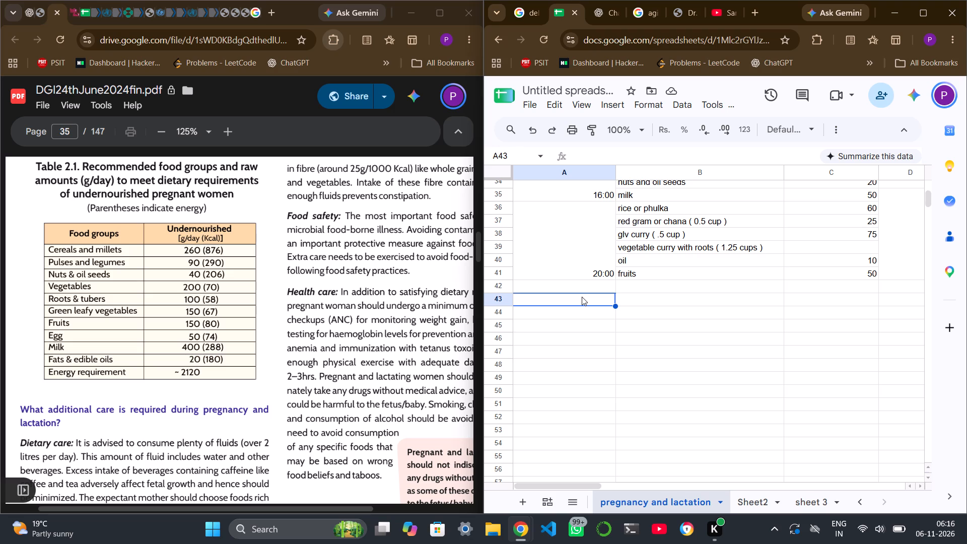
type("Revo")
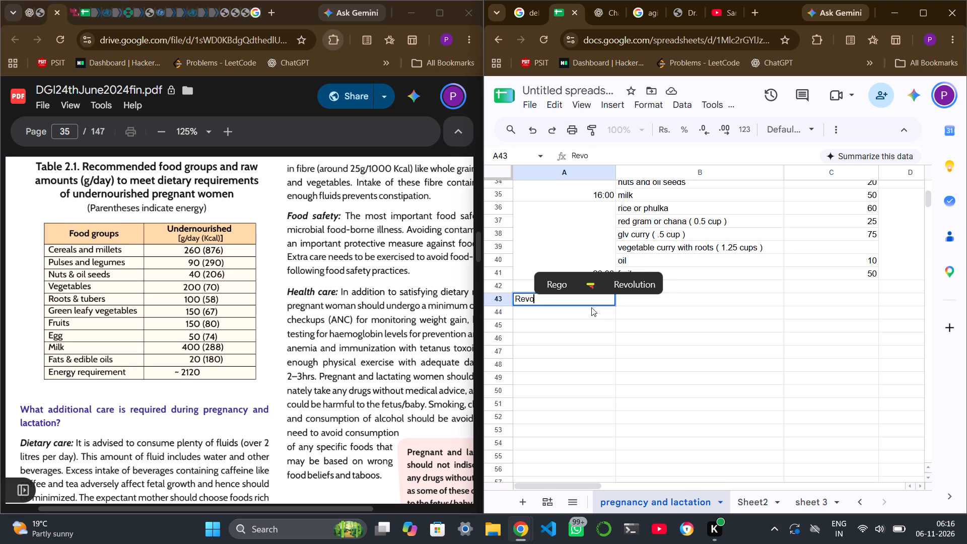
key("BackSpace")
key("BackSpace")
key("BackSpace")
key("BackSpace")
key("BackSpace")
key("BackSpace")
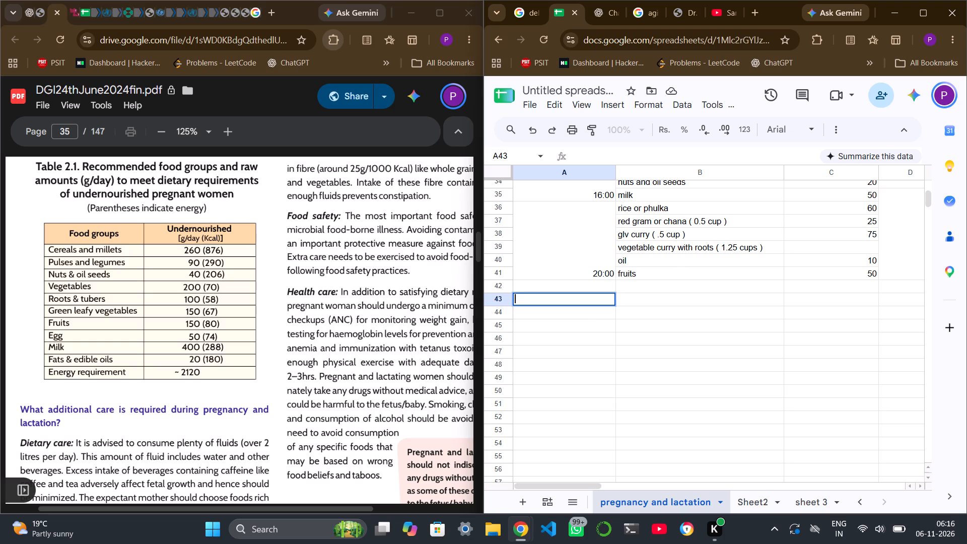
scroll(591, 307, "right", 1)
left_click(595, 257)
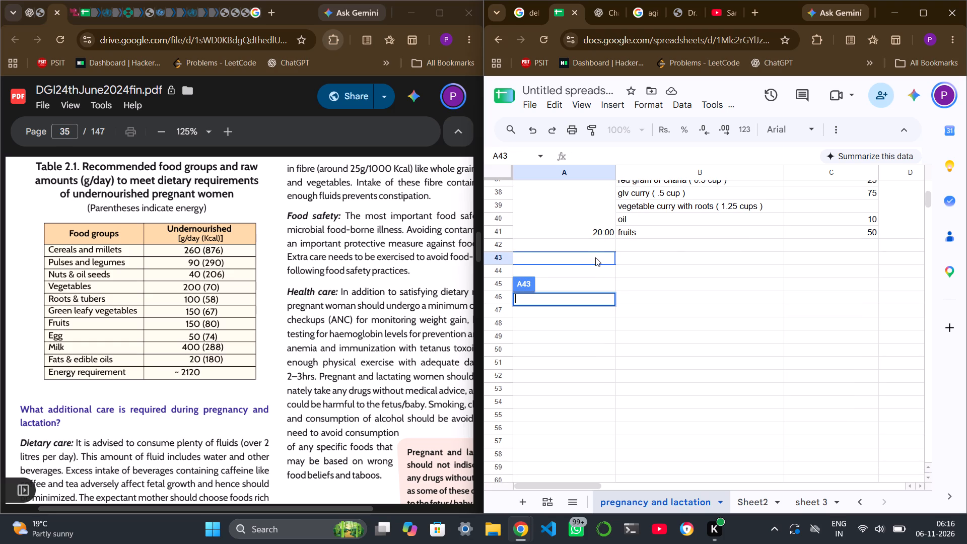
In cell A43, enter the heading RECOMMENDED FOOD GROUPS AND RAW AMOUNTS TO MEET DIETARY REQUIREMENTS OF UNDERNOURISHED PREGNANT WOMEN.
scroll(595, 257, "up", 6)
scroll(595, 257, "down", 1)
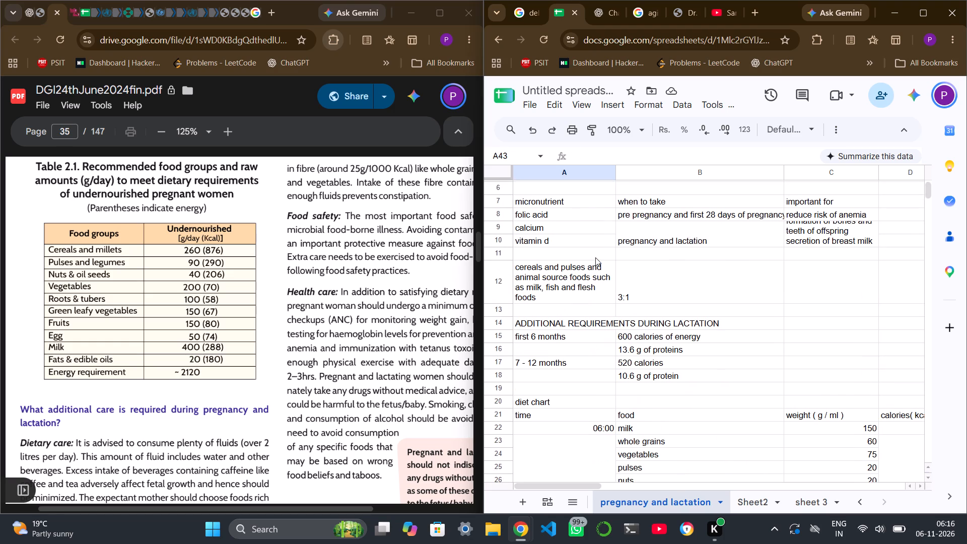
scroll(595, 257, "down", 1)
scroll(595, 257, "up", 1)
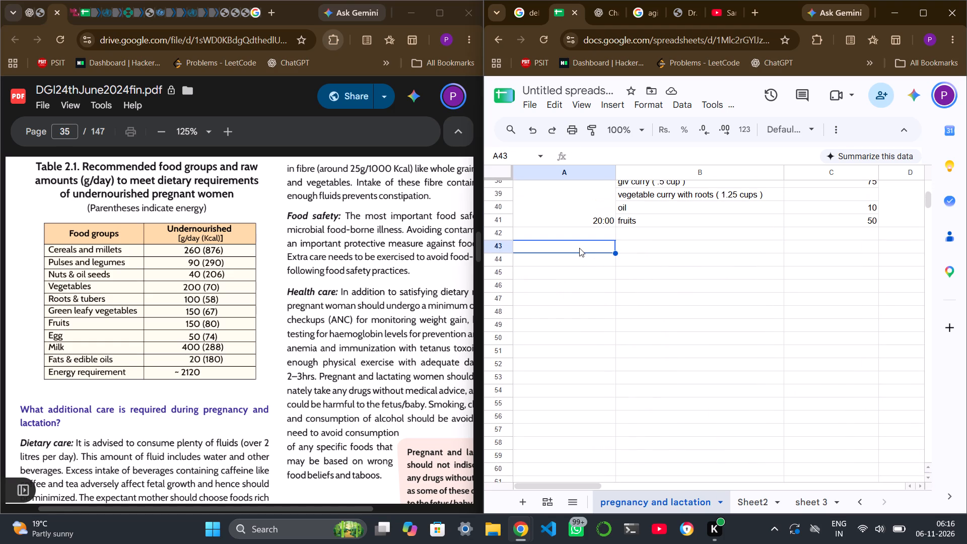
double_click(572, 244)
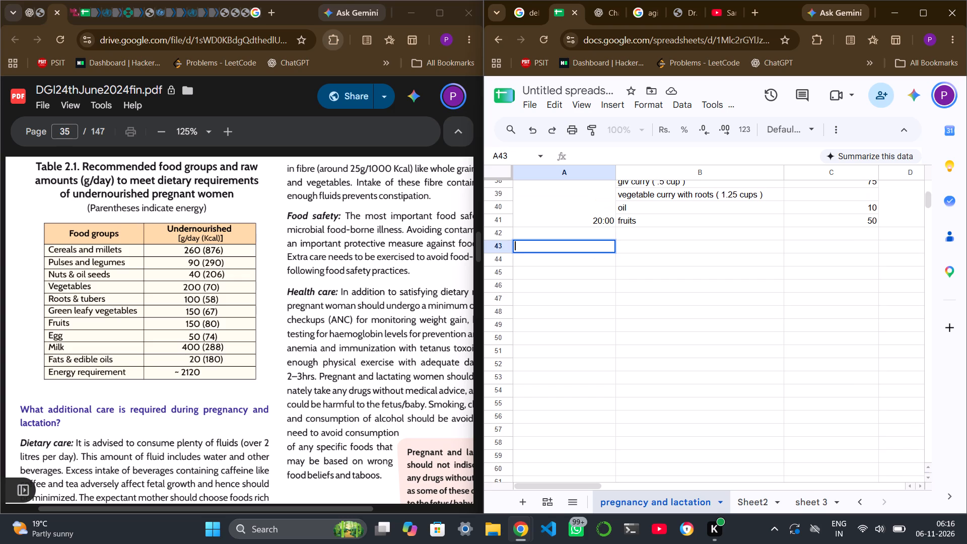
type("RECOMMEN")
type("DED")
key("space")
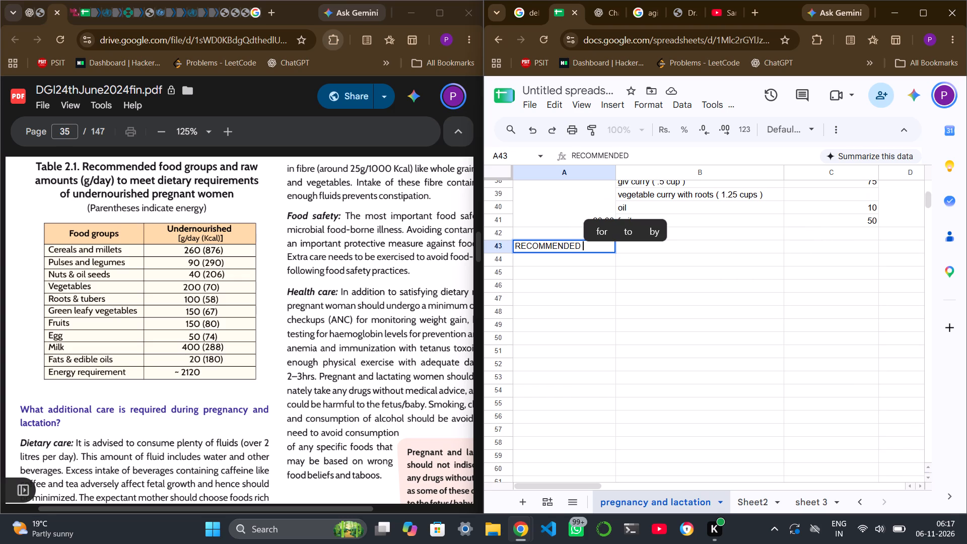
type("FOOD GROUPS AND")
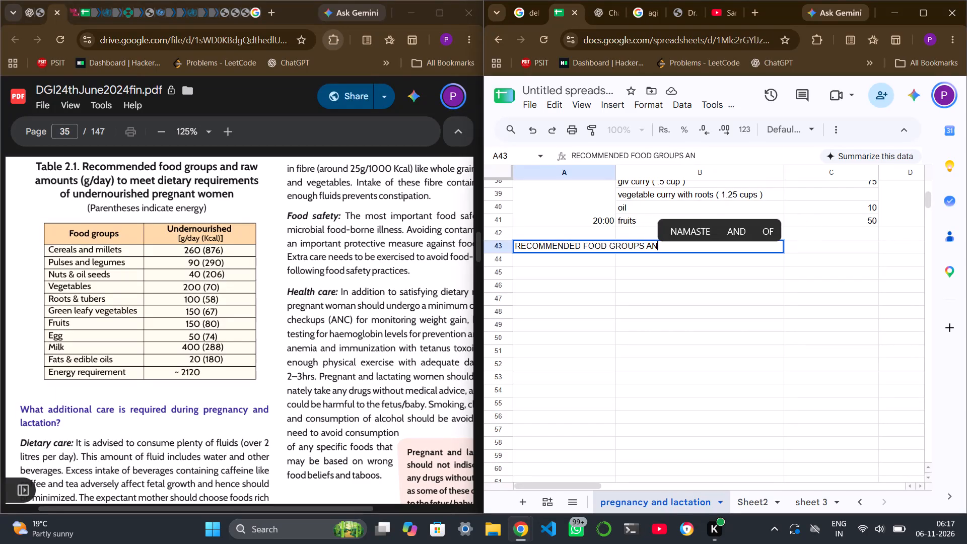
key("space")
type("RAW A")
type("MOUNTS")
key("space")
type("TO MEET")
key("space")
type("DIETARY")
key("space")
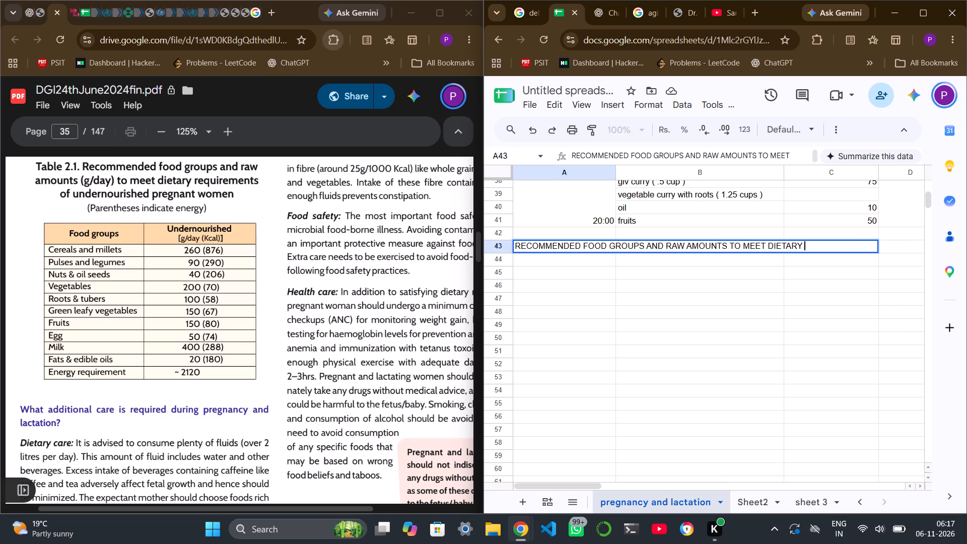
type("RE")
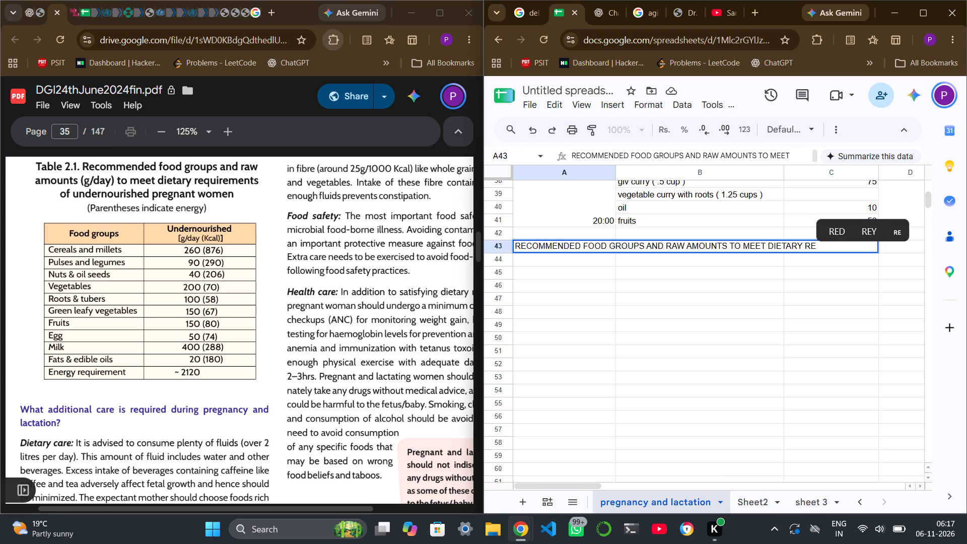
type("QUI")
type("REMENTS")
key("space")
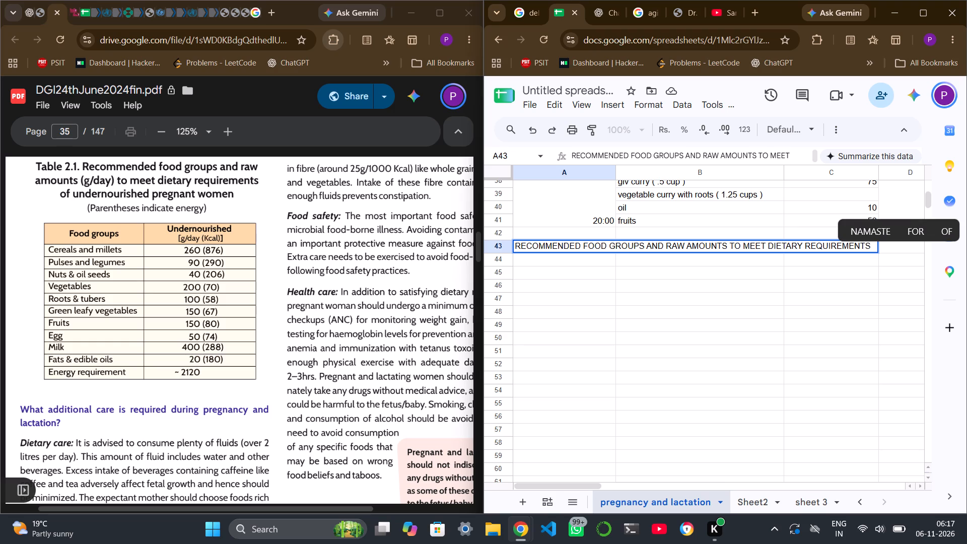
type("OF UNDERNOURISHED PREGNANT WOME")
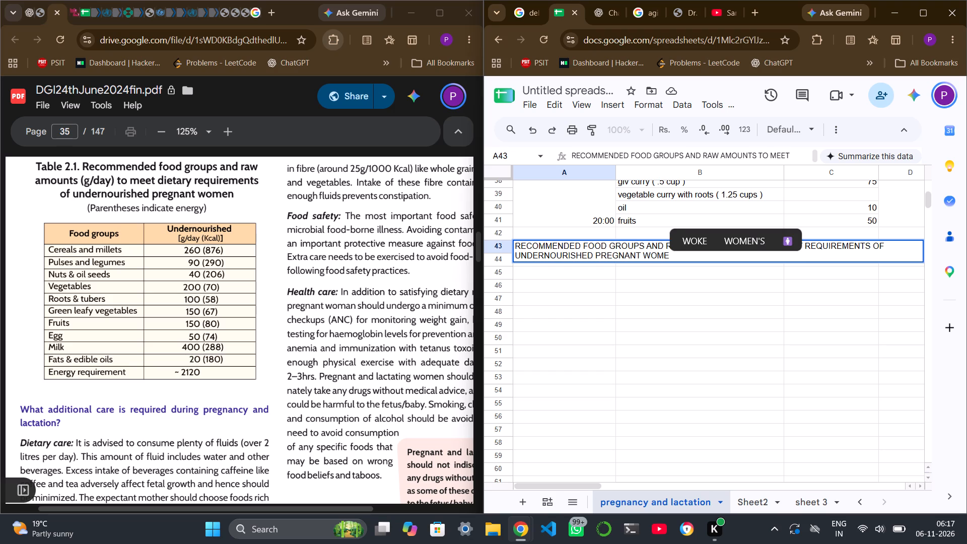
key("n")
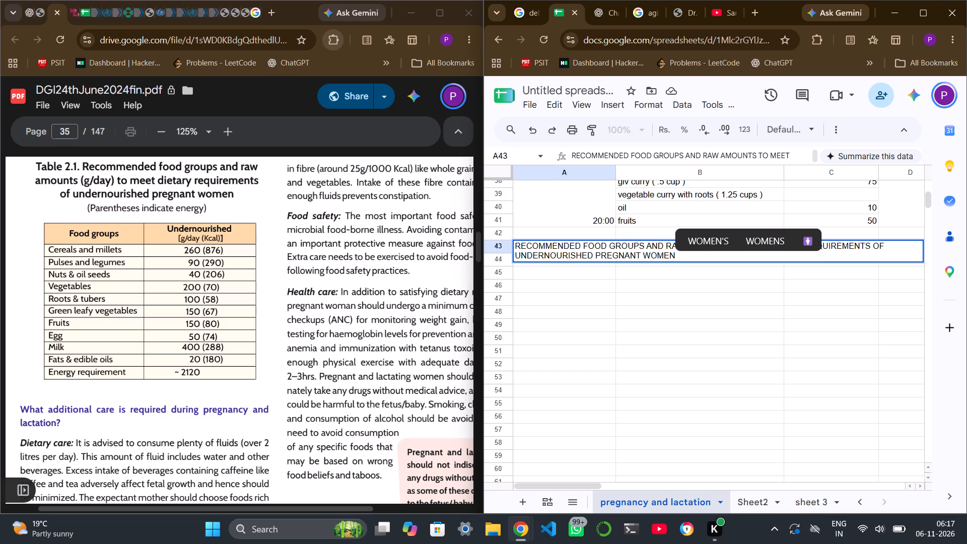
key("Return")
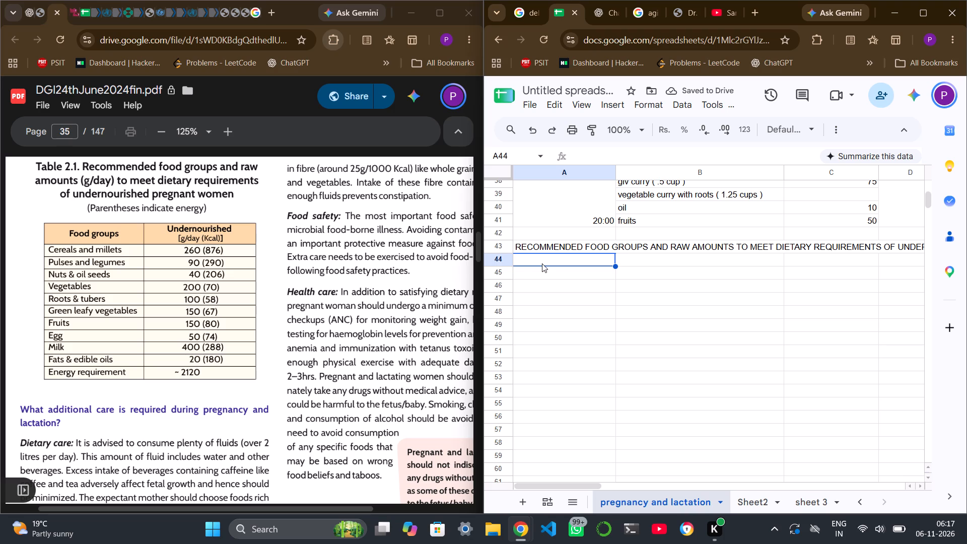
Enter the column header Grp in cell A44 below the recommended food groups heading.
type("GRO")
key("BackSpace")
key("BackSpace")
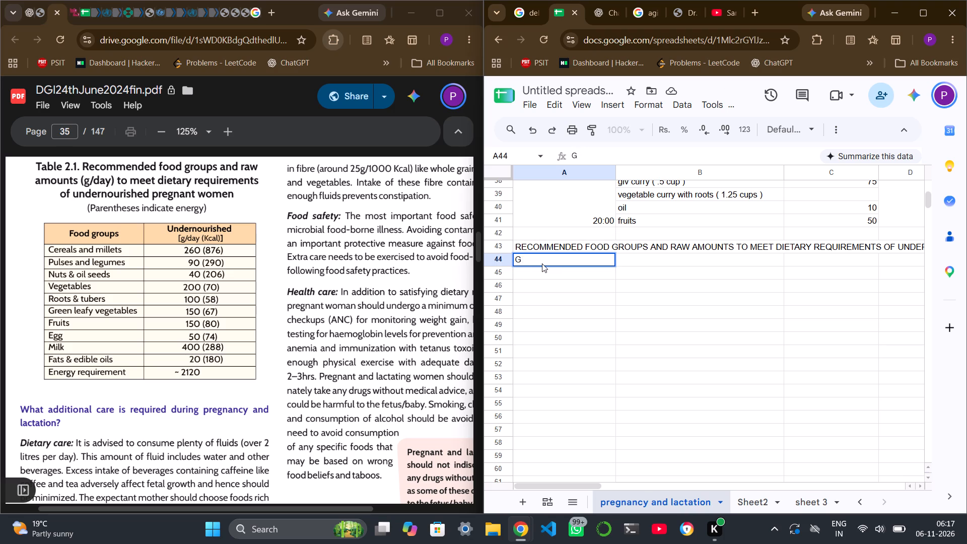
key("BackSpace")
type("Grp")
key("Right")
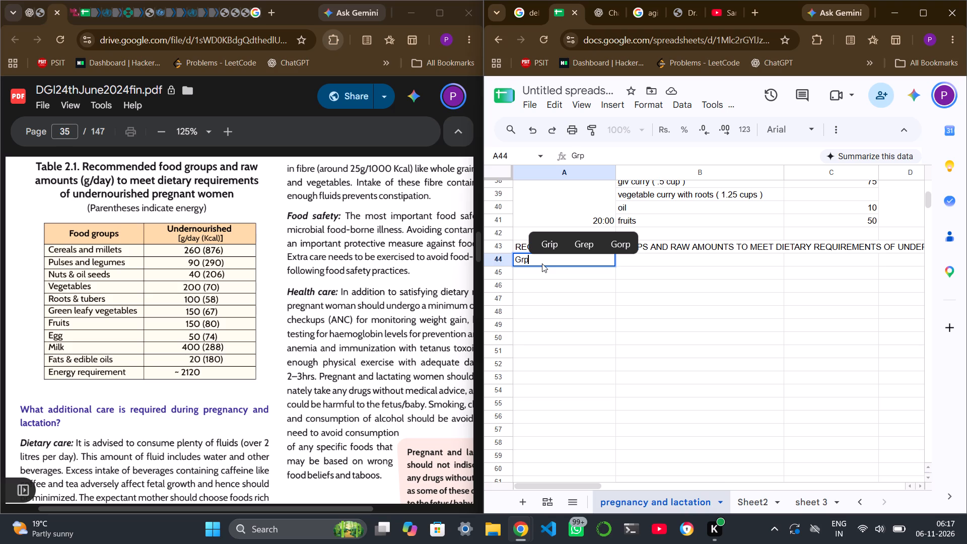
Enter the column header undernourished ( g / day ) ( kcal ) in cell B44.
type("under")
type("nours")
key("BackSpace")
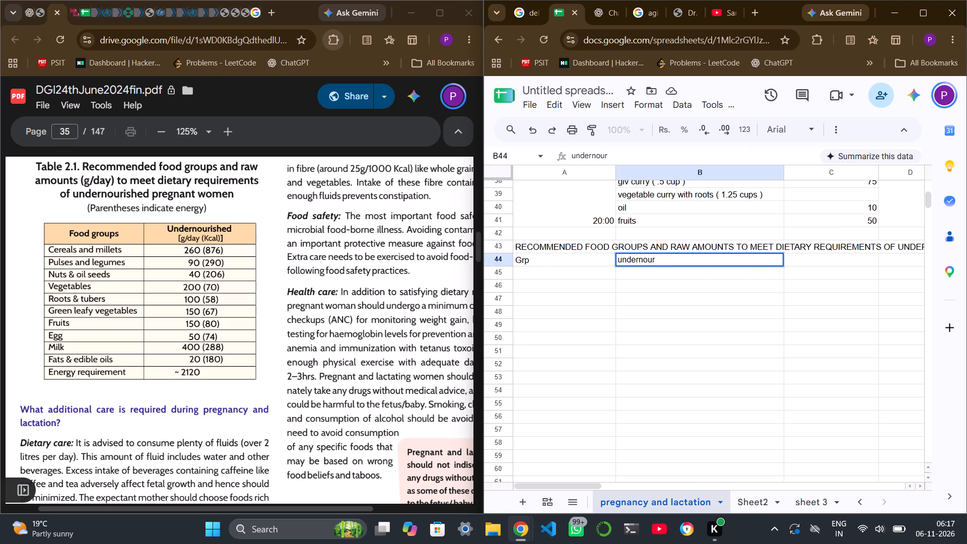
type("ished")
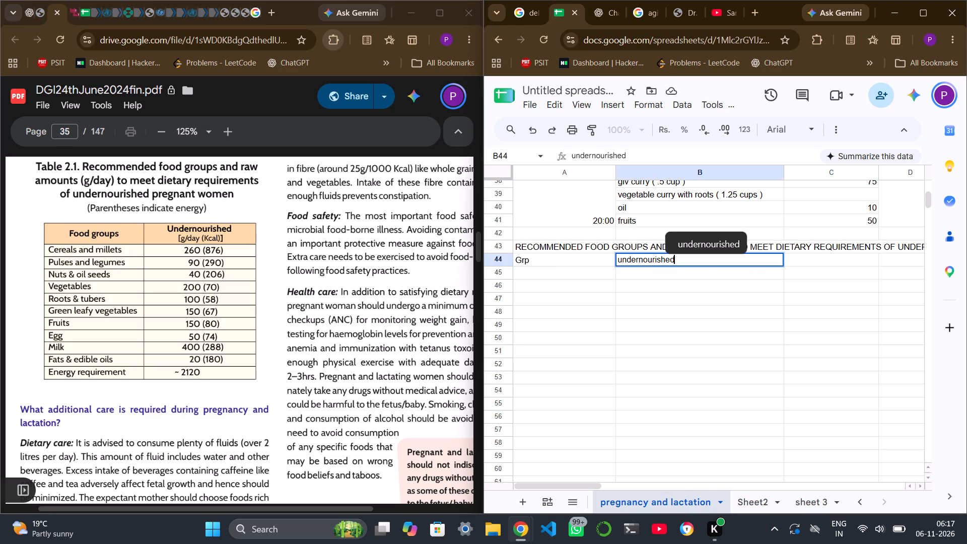
key("space")
type("(")
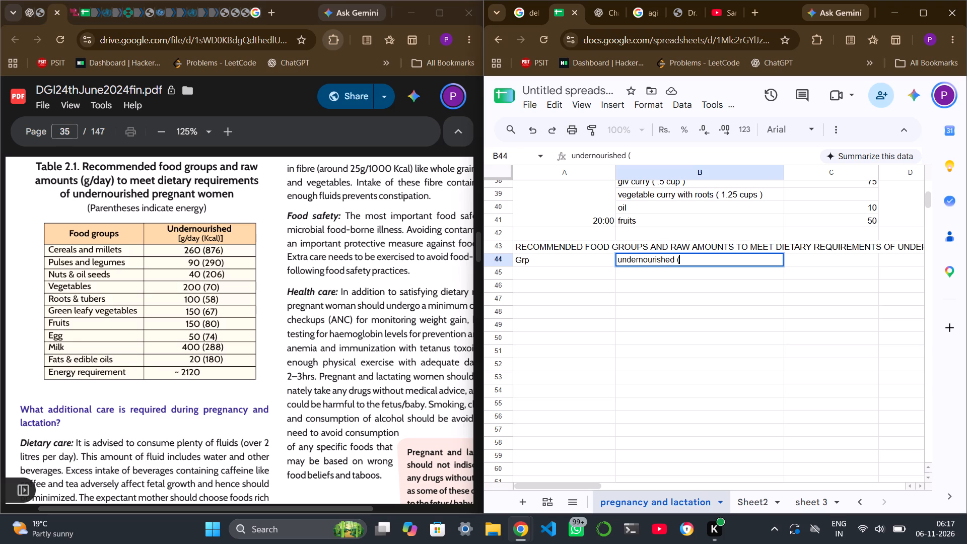
key("space")
type("g /")
key("space")
type("day")
key("space")
key("shift+parenright")
key("space")
type("( kcal")
key("space")
key("shift+parenright")
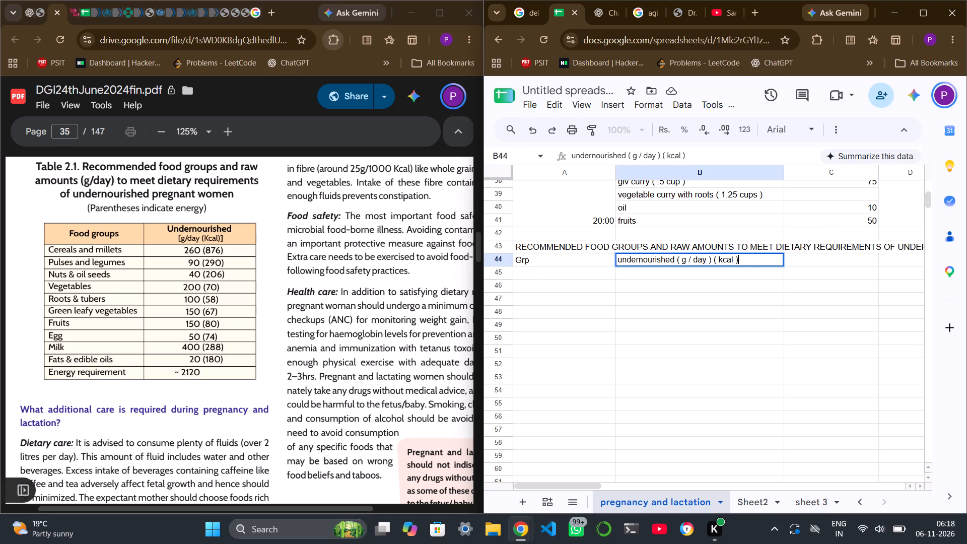
key("Return")
Enter cereals and millets in cell A45 as the table's first food group.
key("Left")
key("Left")
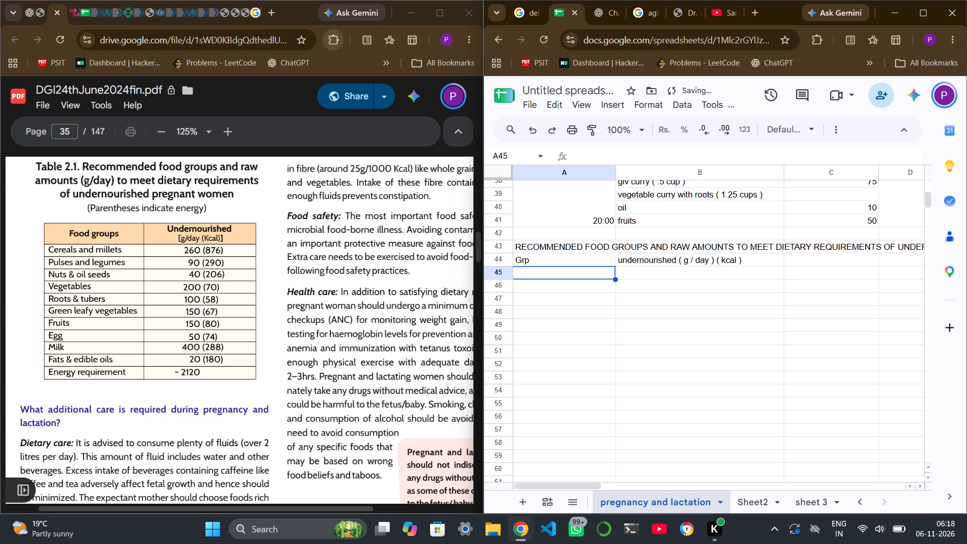
type("cereals and millets")
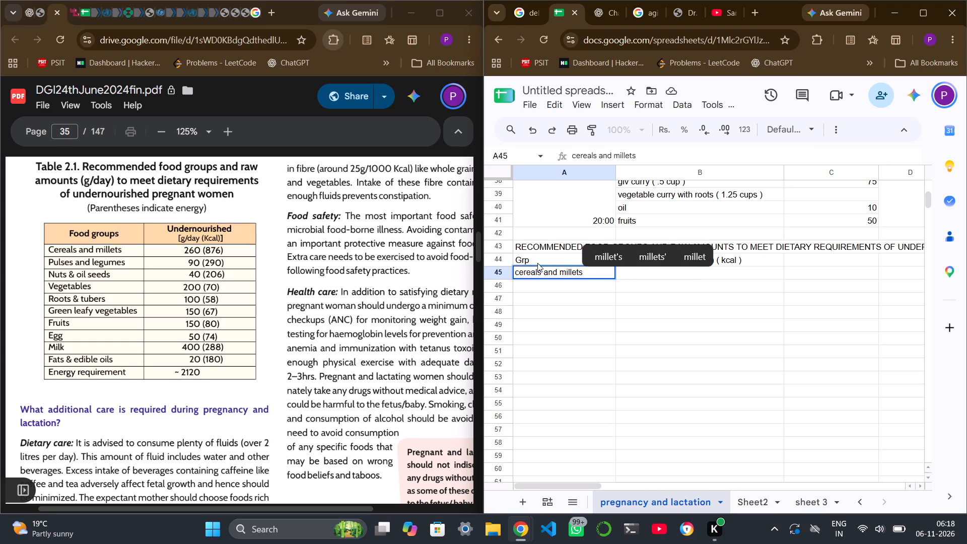
key("Right")
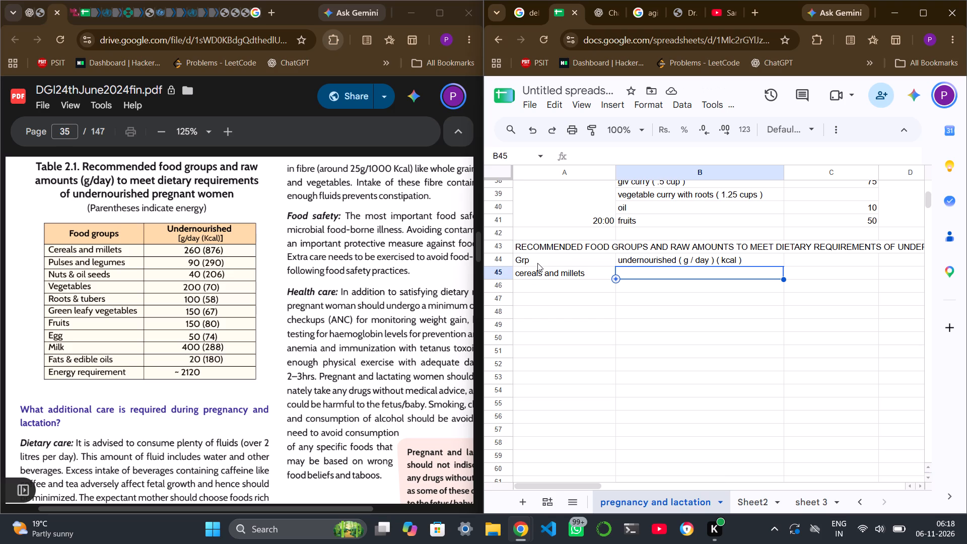
Shorten the column header in cell B44 to undernourished ( g / day ), removing the kcal part.
left_click(737, 255)
double_click(741, 261)
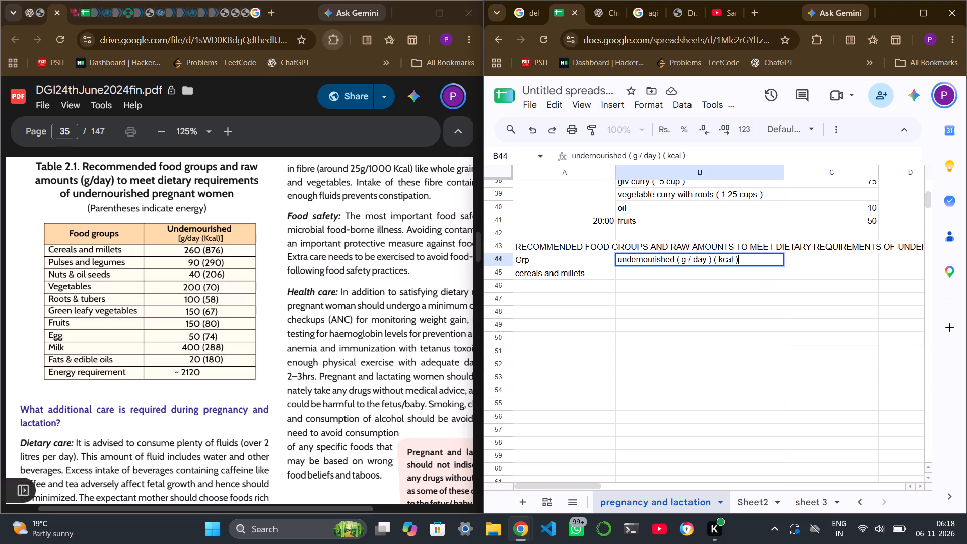
key("BackSpace")
key("BackSpace")
key("BackSpace")
key("BackSpace")
key("BackSpace")
key("BackSpace")
key("BackSpace")
key("BackSpace")
key("Return")
Enter the column header calories in cell C44, beside the undernourished header.
key("Up")
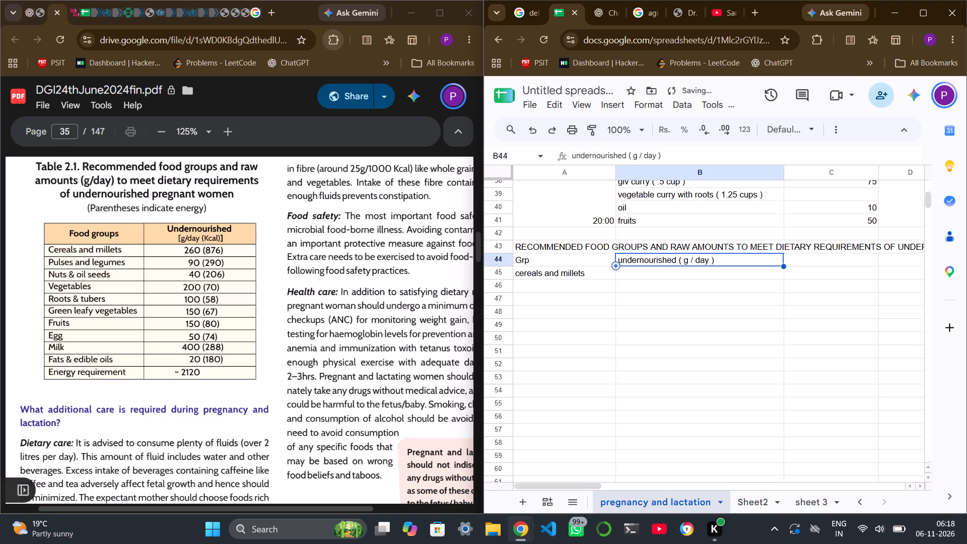
key("Right")
type("calories")
key("Return")
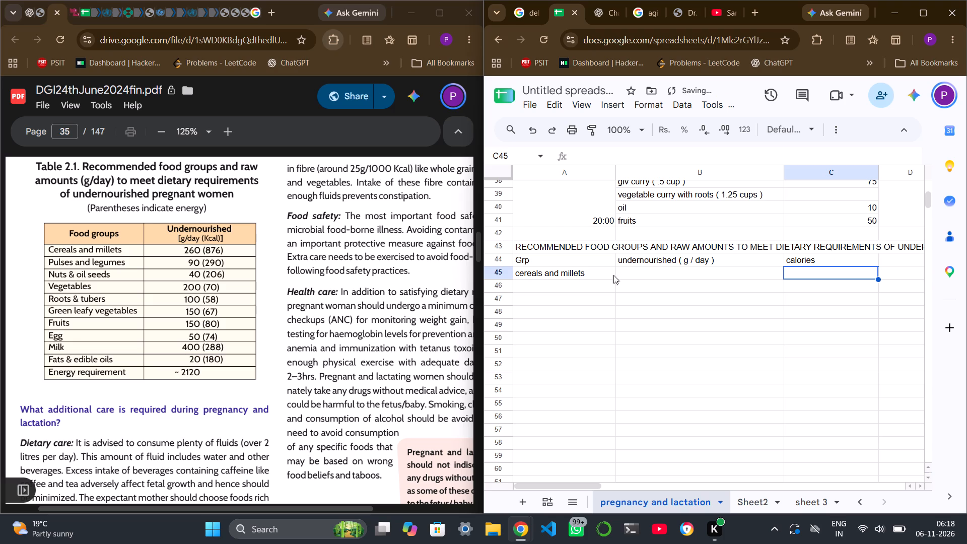
Fill in the cereals and millets row with 260 g/day in B45 and 876 calories in C45.
left_click(626, 274)
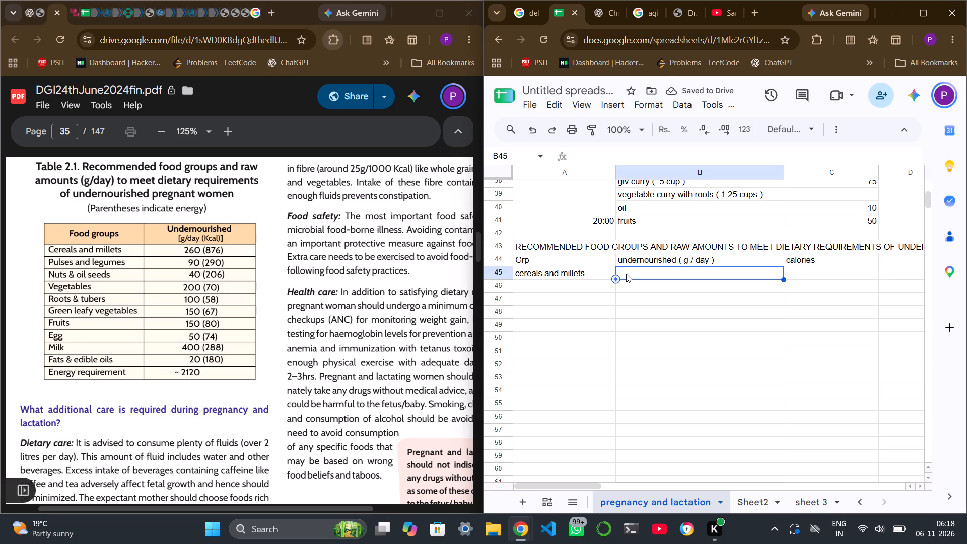
type("260")
key("Right")
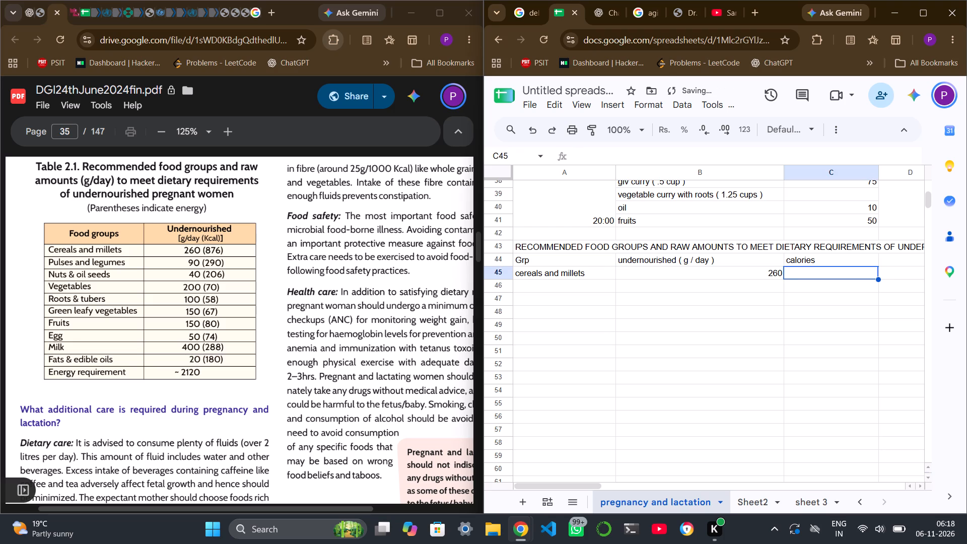
type("876")
key("Return")
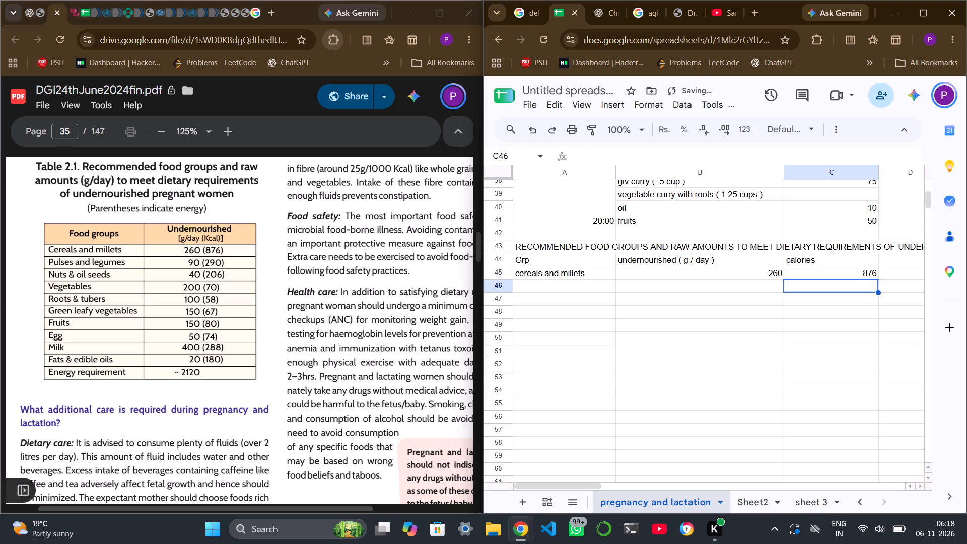
Fill row 46 with pulses and legumes as the food group, 90 g/day and 290 calories.
type("290")
key("Left")
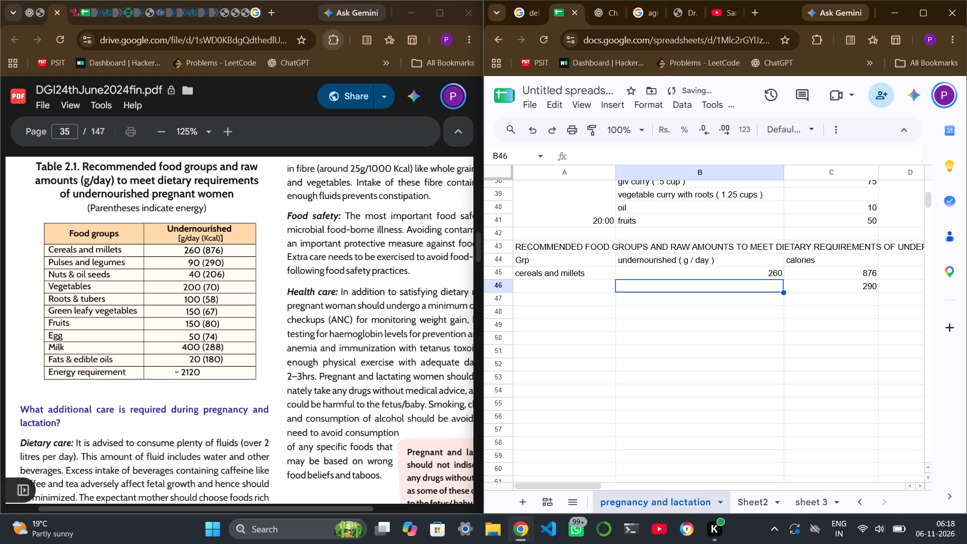
type("90")
key("Left")
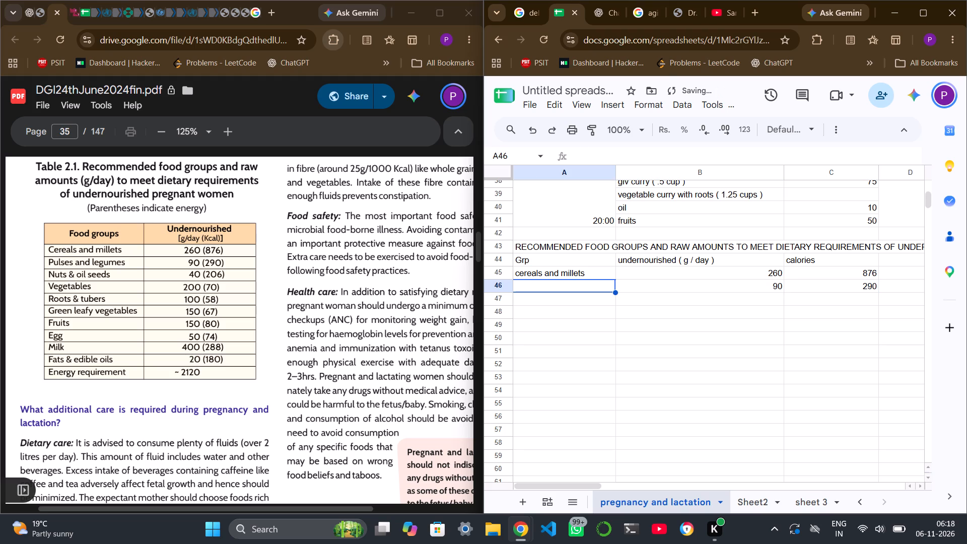
type("pulses and legumes")
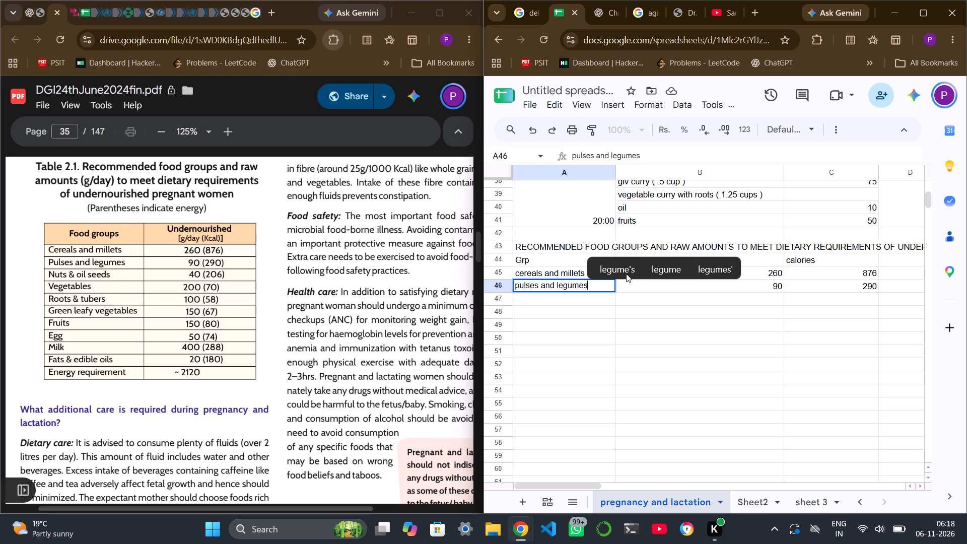
key("Return")
Fill row 47 with nuts and oil seeds as the food group, 40 g/day and 206 calories.
type("nuts and oil seeds")
key("Right")
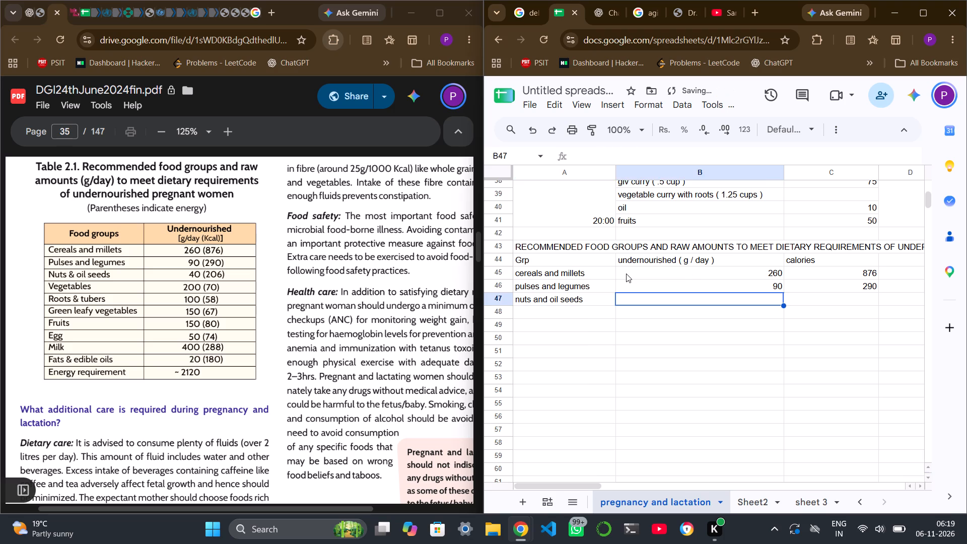
key("4")
key("Right")
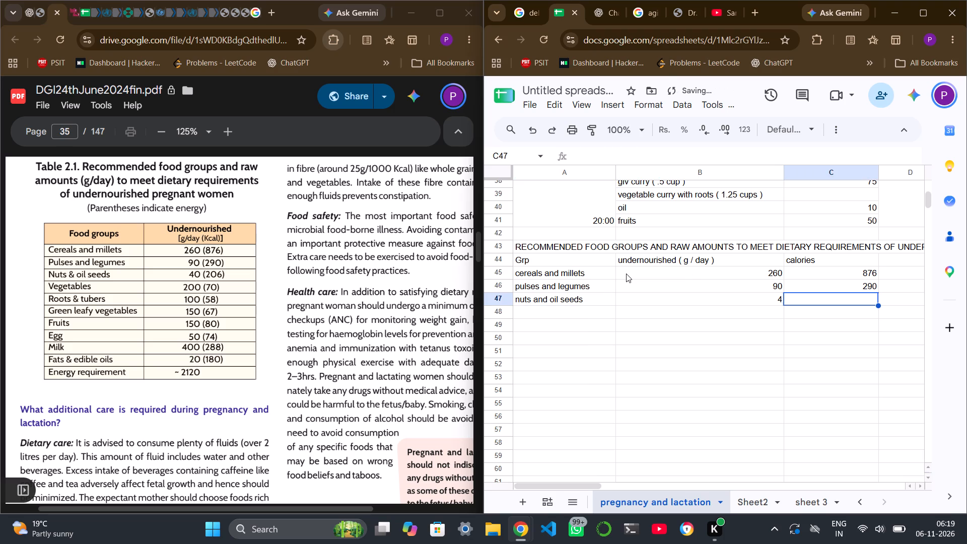
type("206")
key("Return")
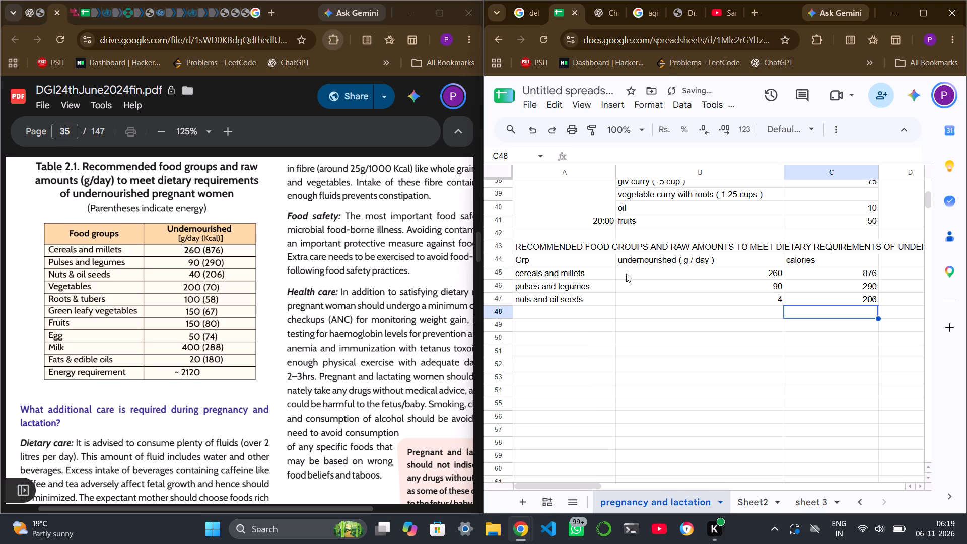
key("Up")
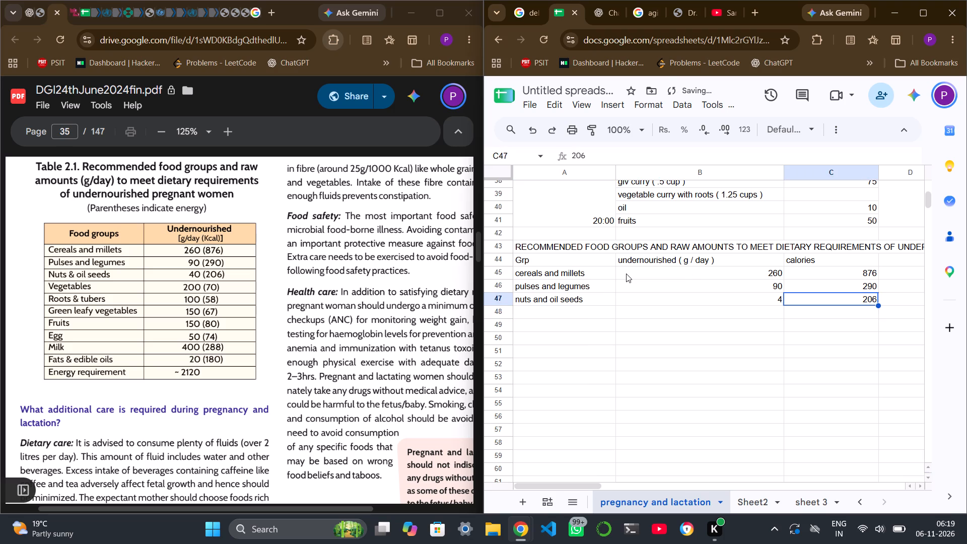
key("Left")
type("40")
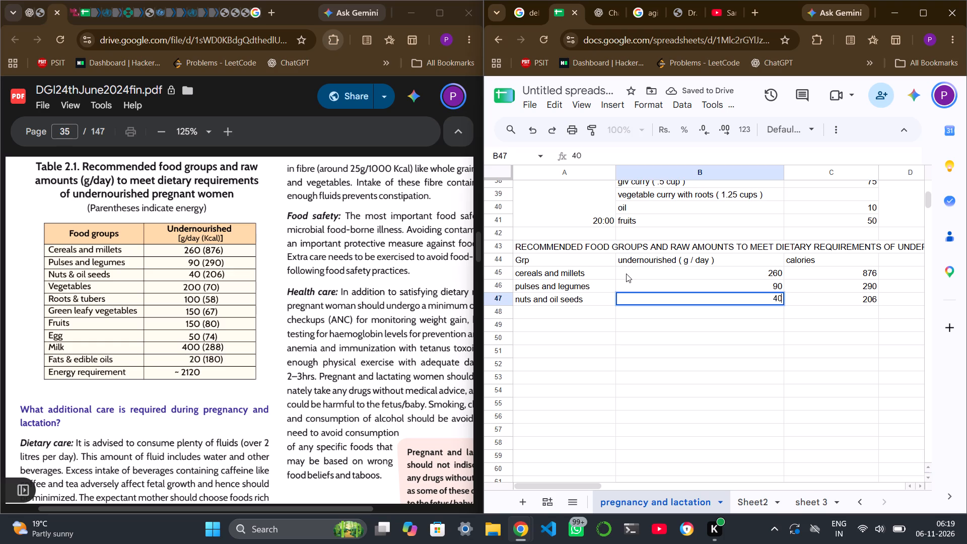
key("Return")
Enter roots and tubers in cell A48 as the next food group.
key("Left")
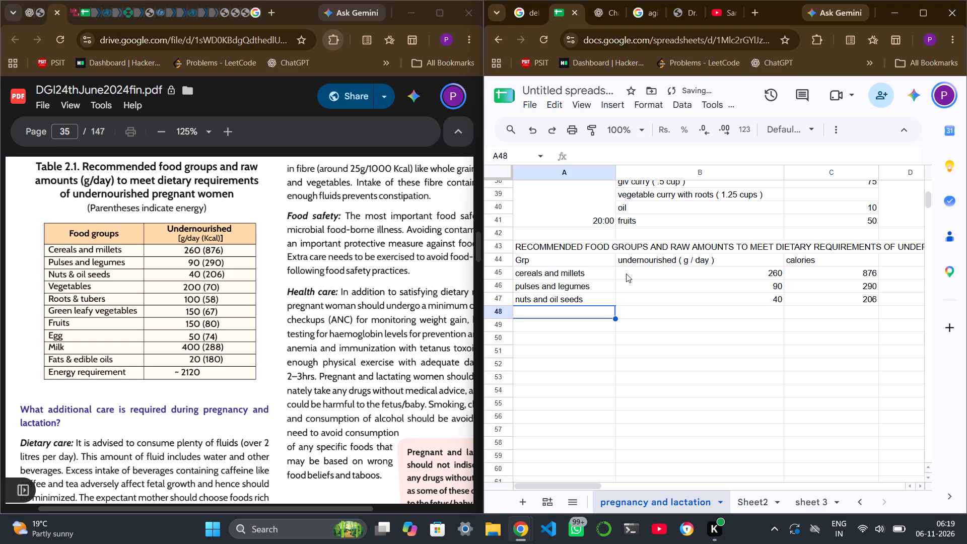
type("roots and tubers")
key("Right")
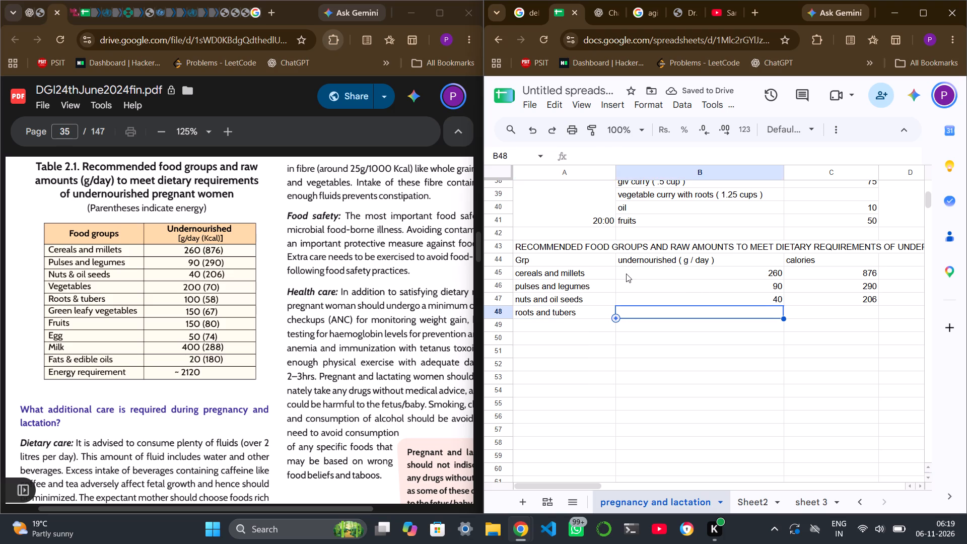
Merge cells A43 to C43 containing the recommended food groups heading.
left_click_drag(561, 247, 815, 242)
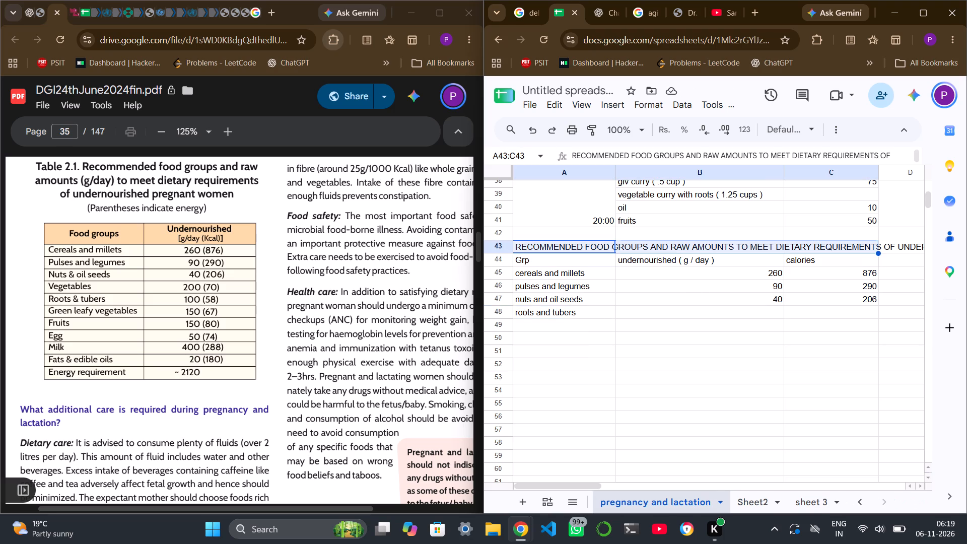
left_click(835, 132)
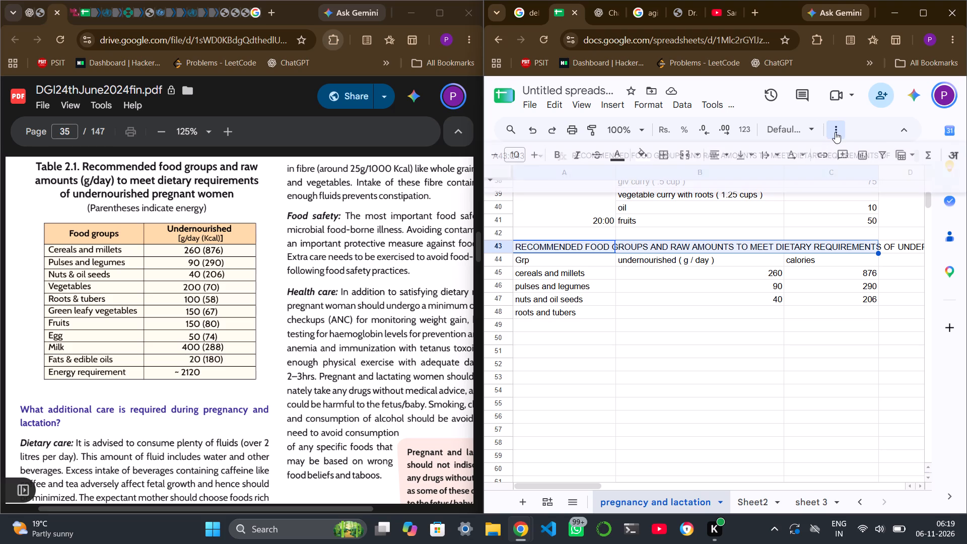
left_click(680, 159)
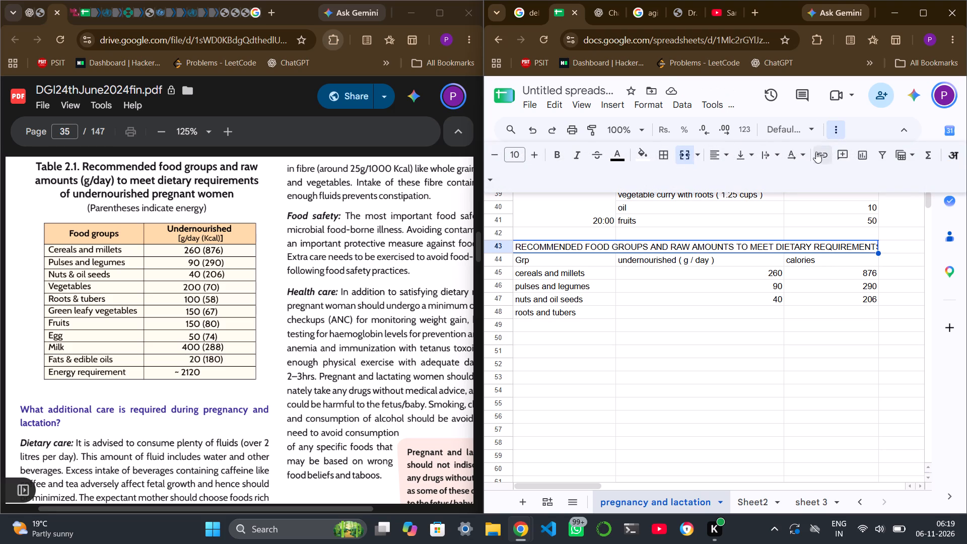
Set text wrapping to Wrap for the merged recommended food groups heading in row 43.
left_click(846, 307)
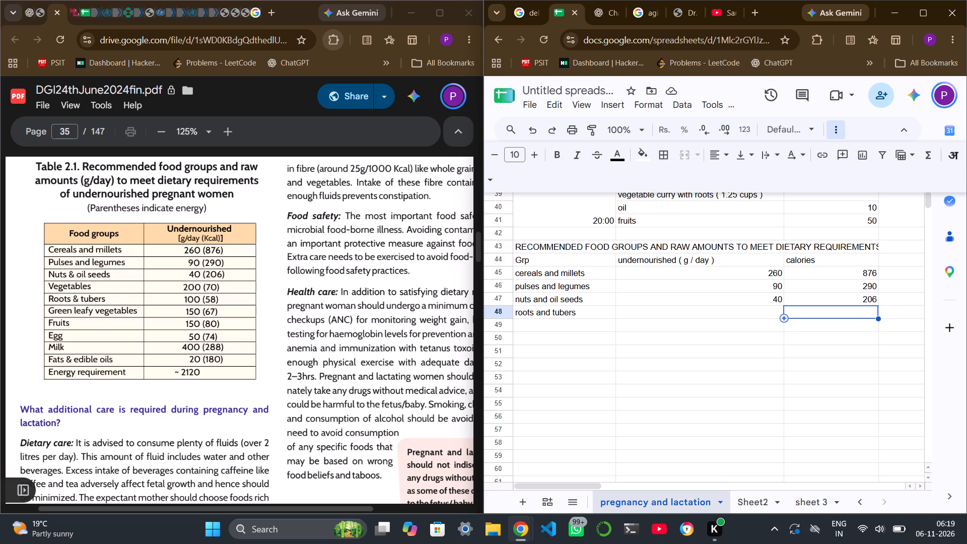
left_click(826, 246)
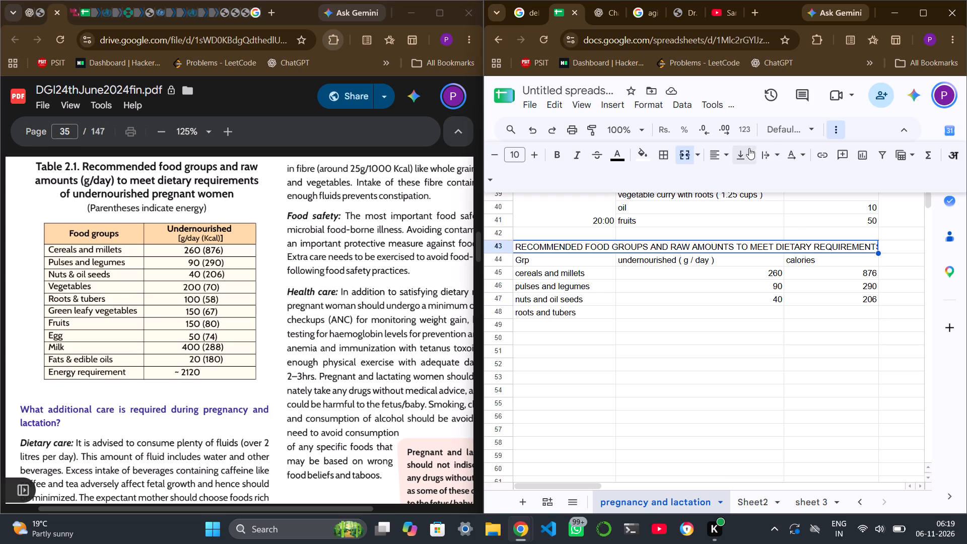
left_click(741, 160)
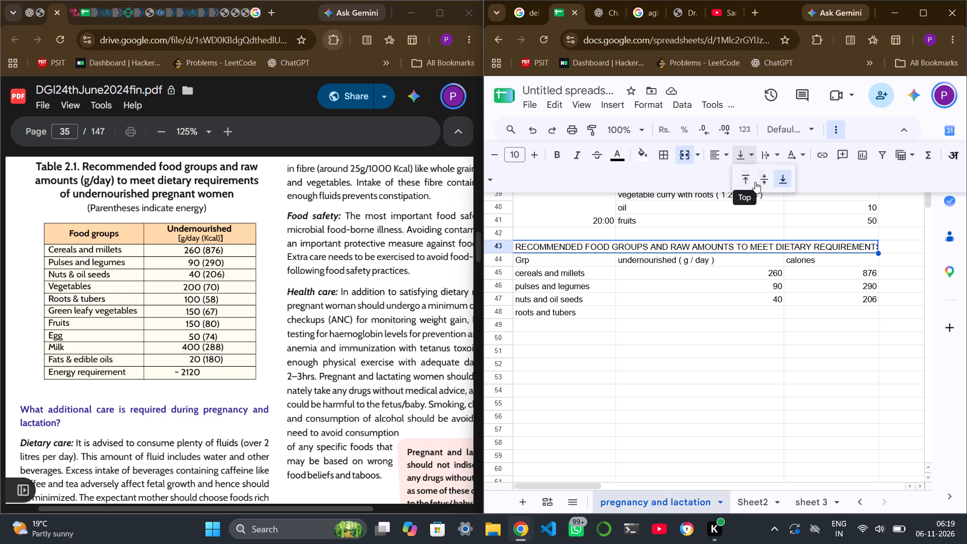
left_click(770, 156)
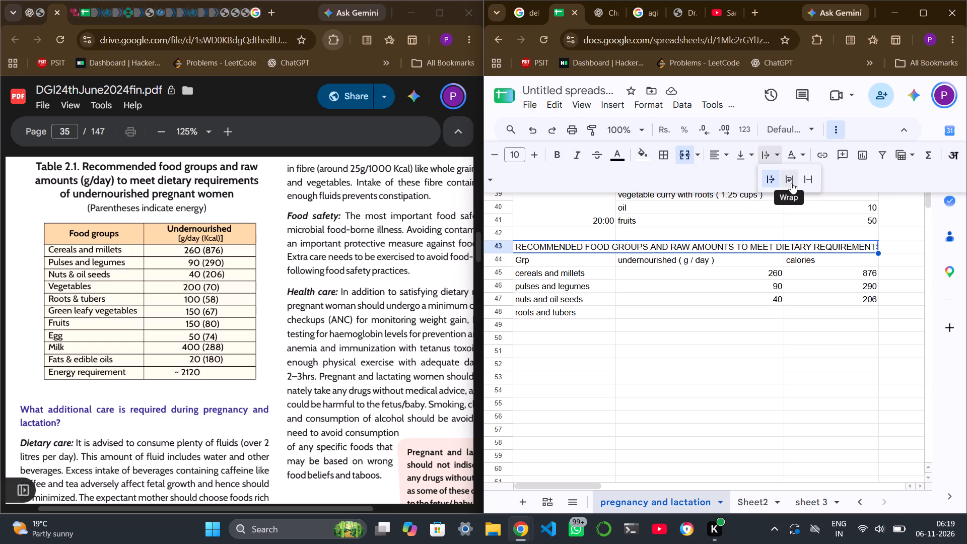
left_click(786, 184)
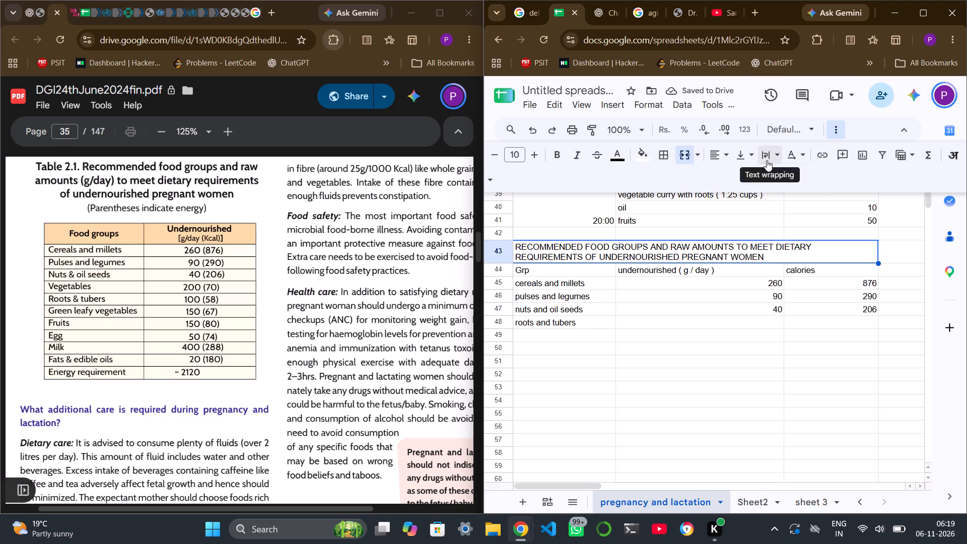
left_click(767, 160)
left_click(767, 177)
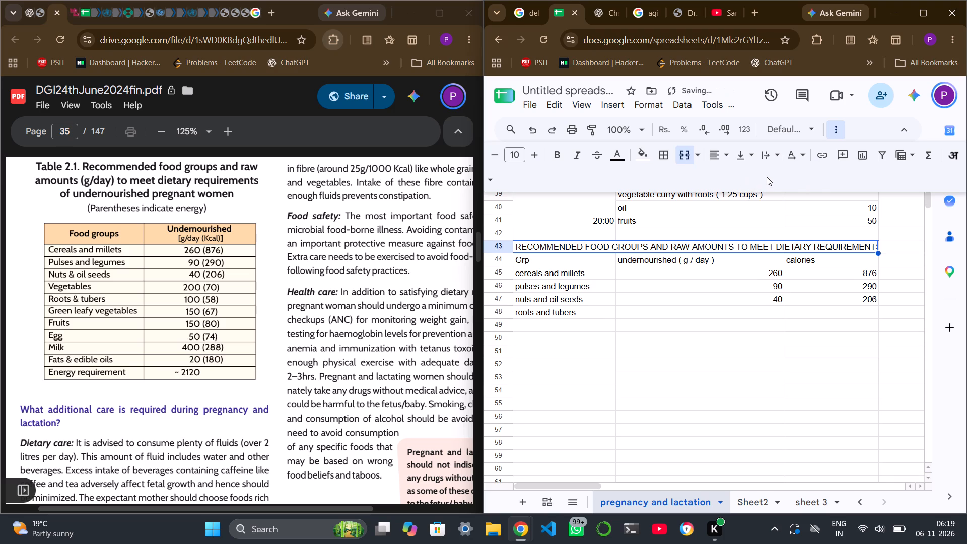
left_click_drag(769, 160, 769, 172)
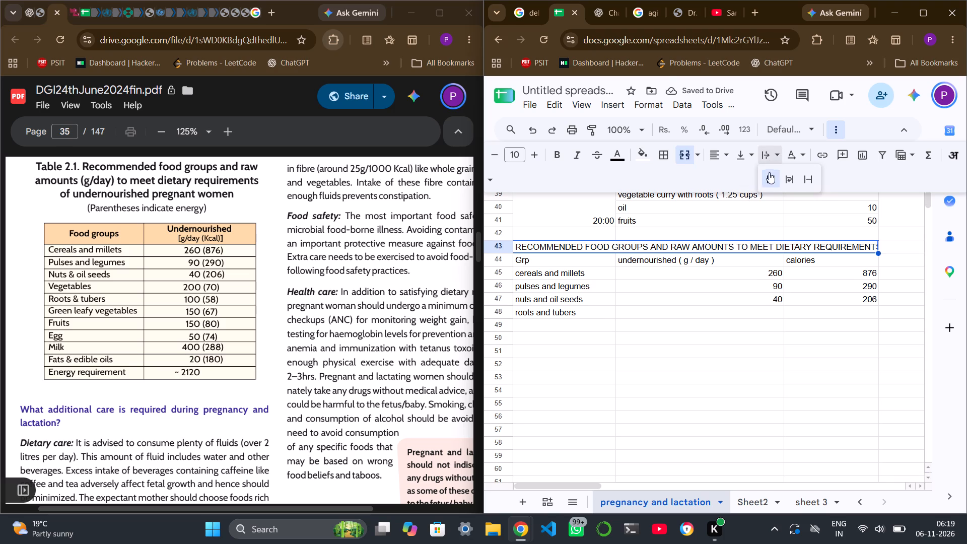
left_click_drag(769, 172, 783, 180)
left_click(783, 180)
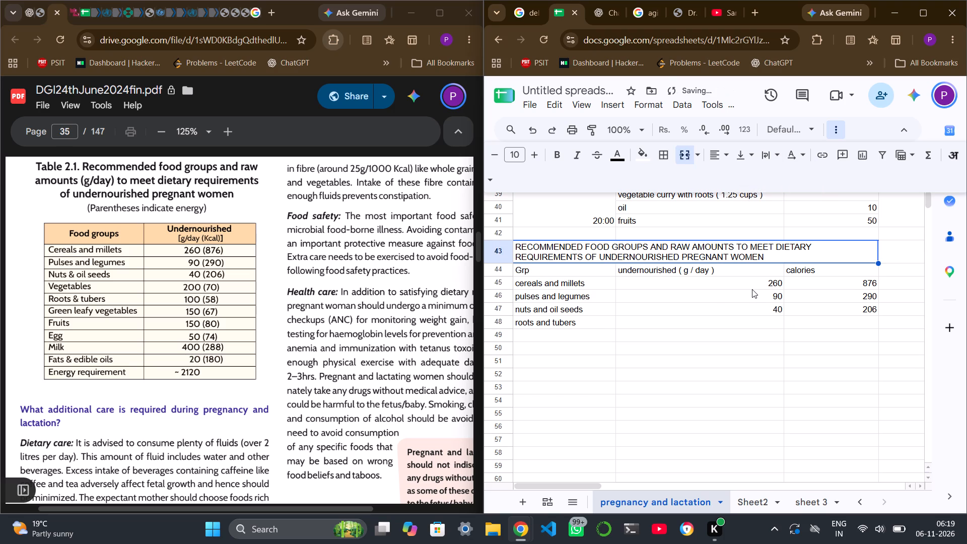
Enter 200 g/day in B48 and 70 calories in C48 on the roots and tubers row.
left_click(753, 288)
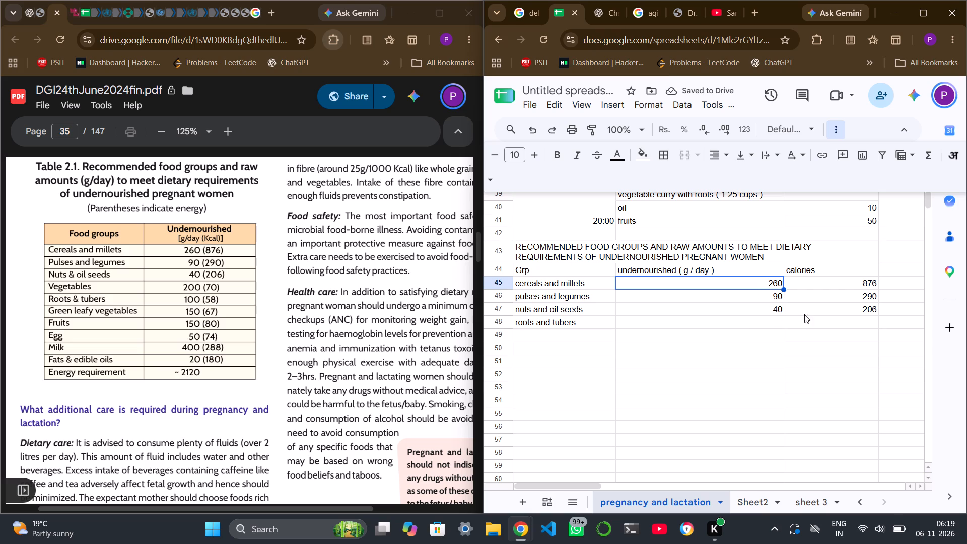
left_click(590, 330)
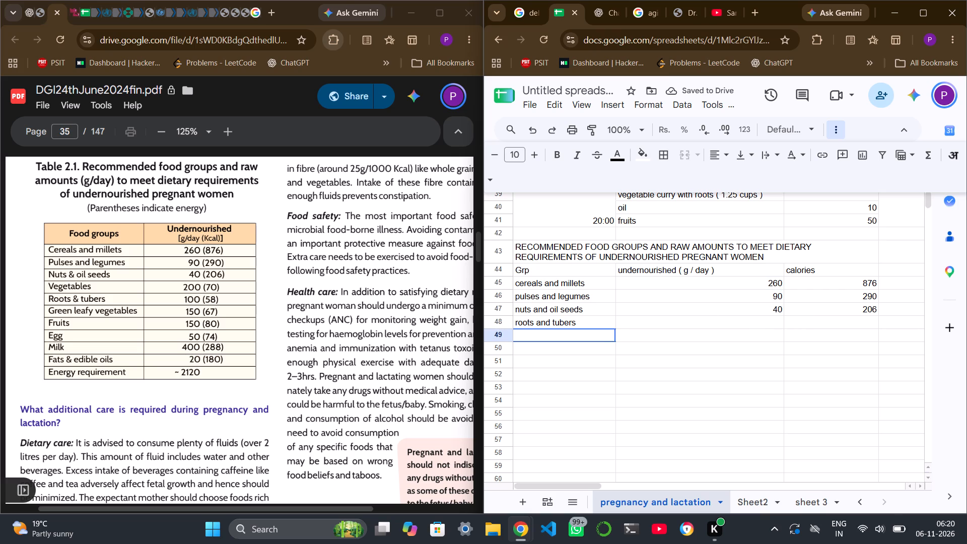
left_click(674, 318)
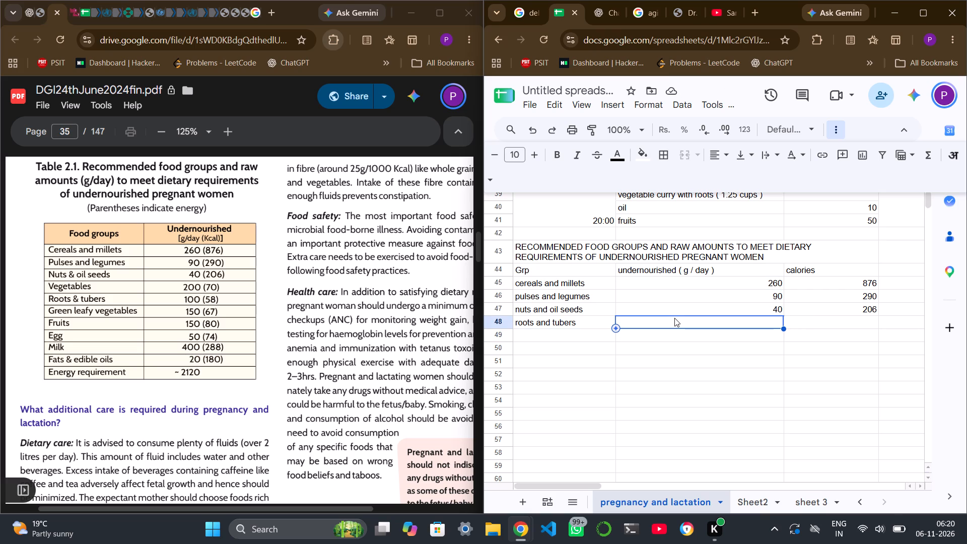
type("200")
key("Right")
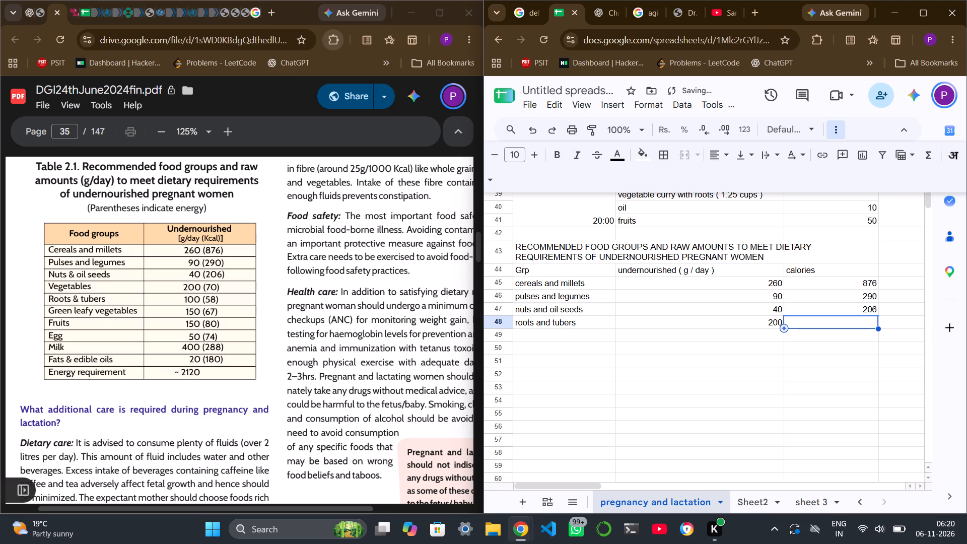
type("70")
key("Return")
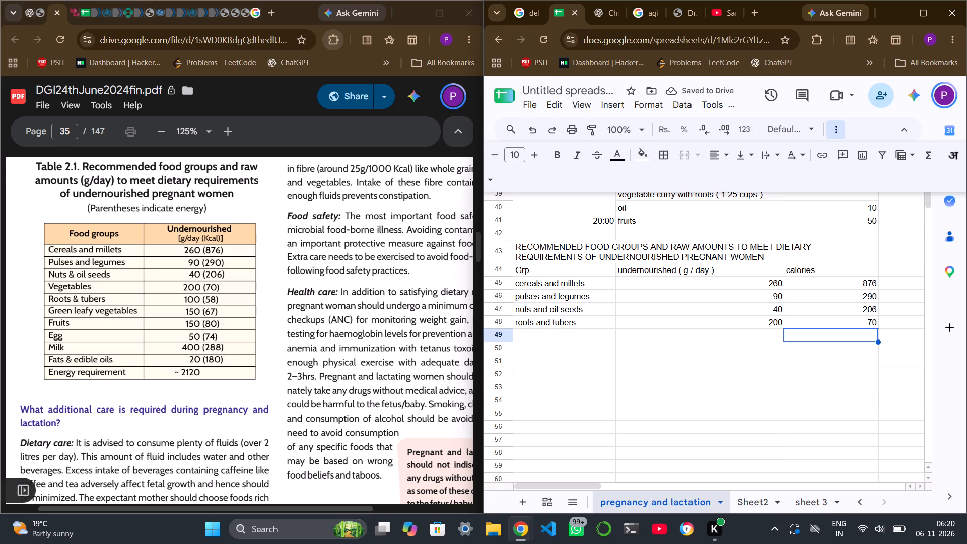
Fill row 49 with 100 g/day in B49 and 58 calories in C49.
type("58")
key("Left")
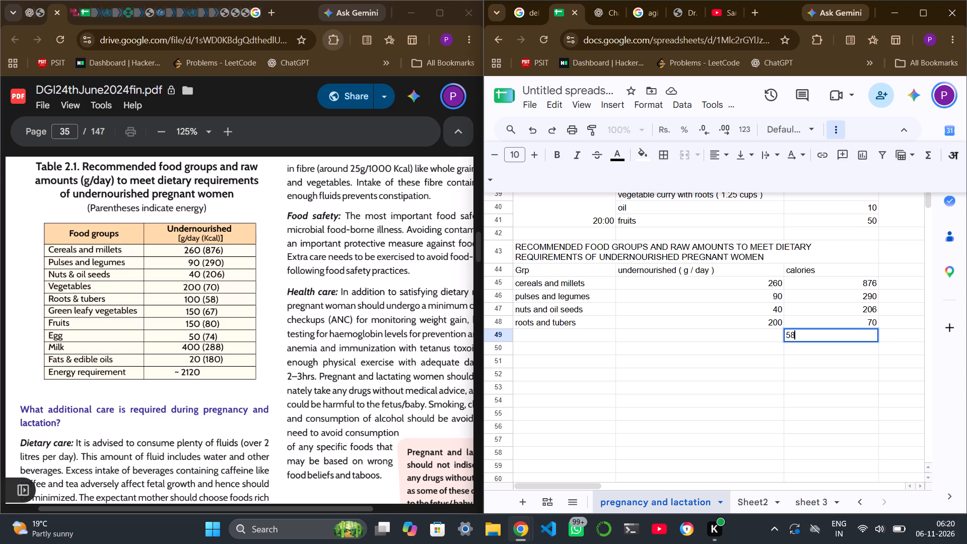
type("100")
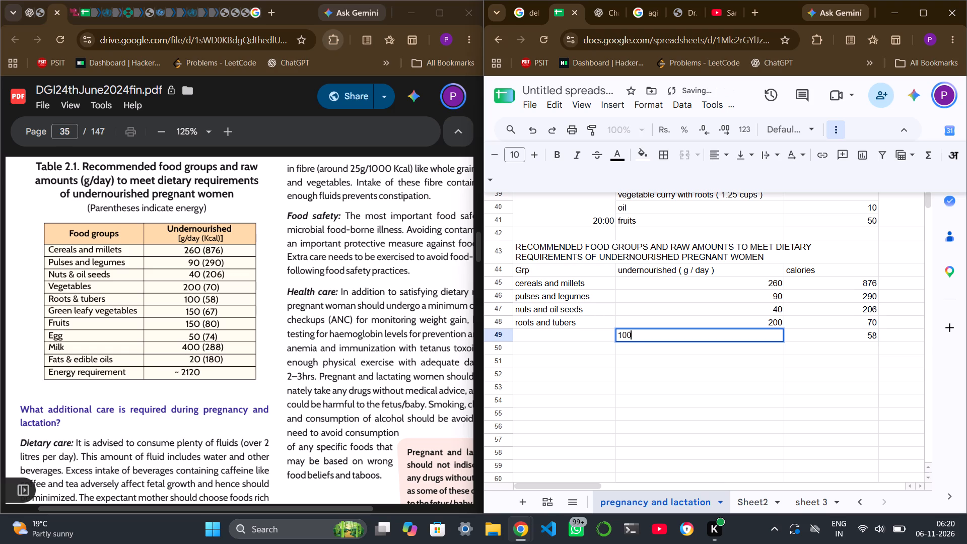
key("Left")
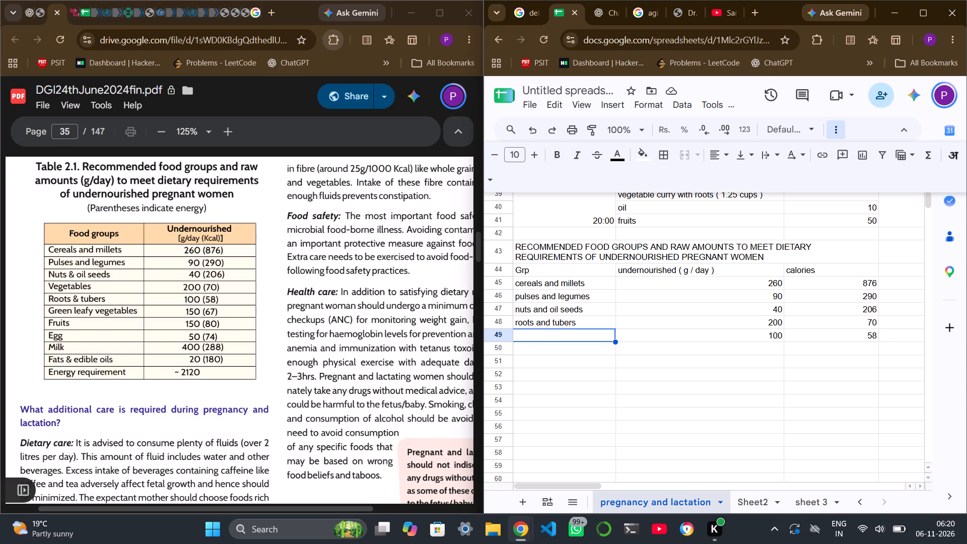
Replace the food group in A48 with vegetables and enter roots and tubers in A49.
key("Up")
type("vegetables")
key("Return")
type("roots and tubers")
key("Return")
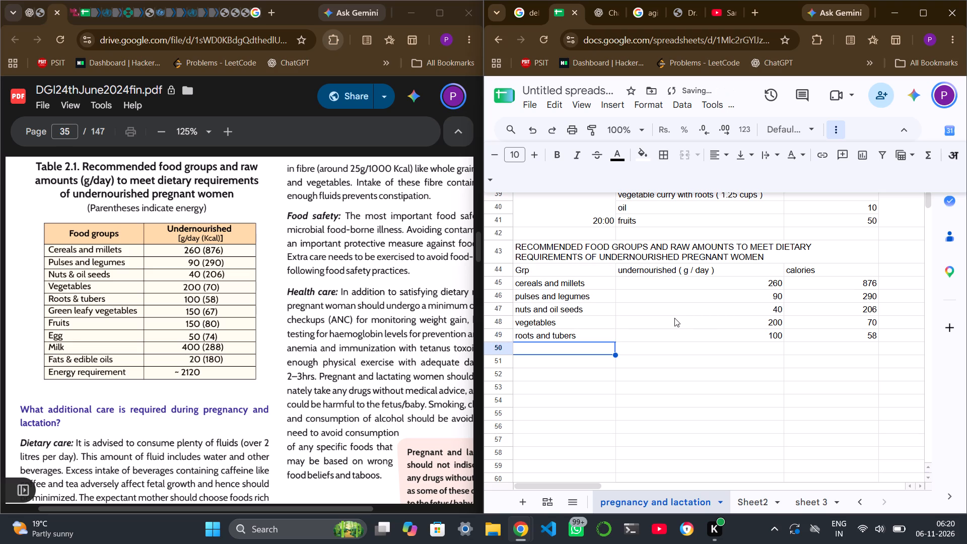
Enter green leafy vegetables in cell A50 as the next food group.
type("green lea")
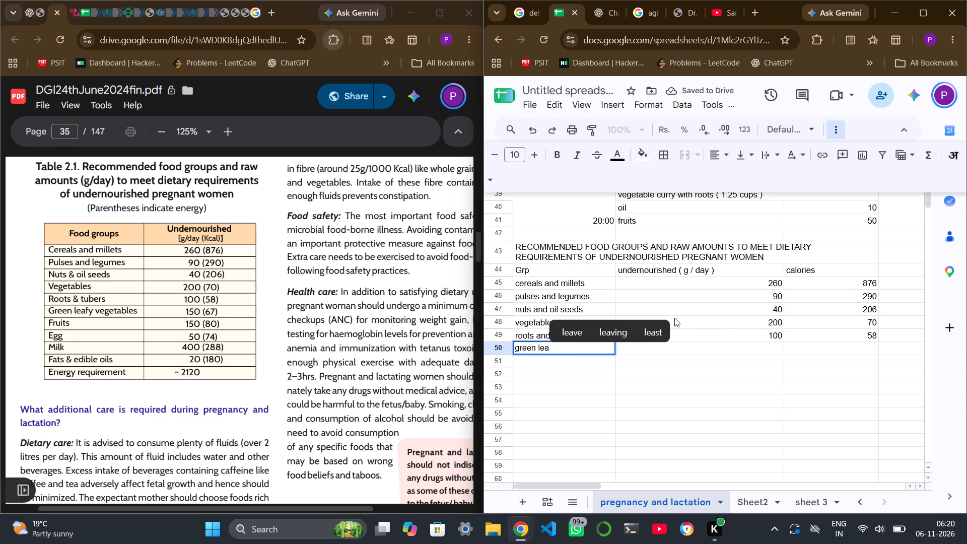
type("fy be")
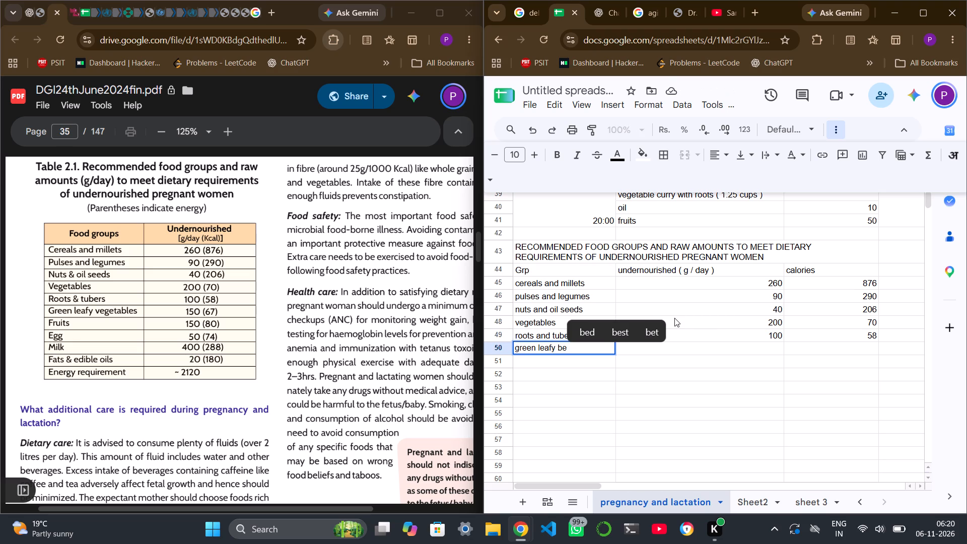
key("BackSpace")
key("BackSpace")
type("vevge")
key("BackSpace")
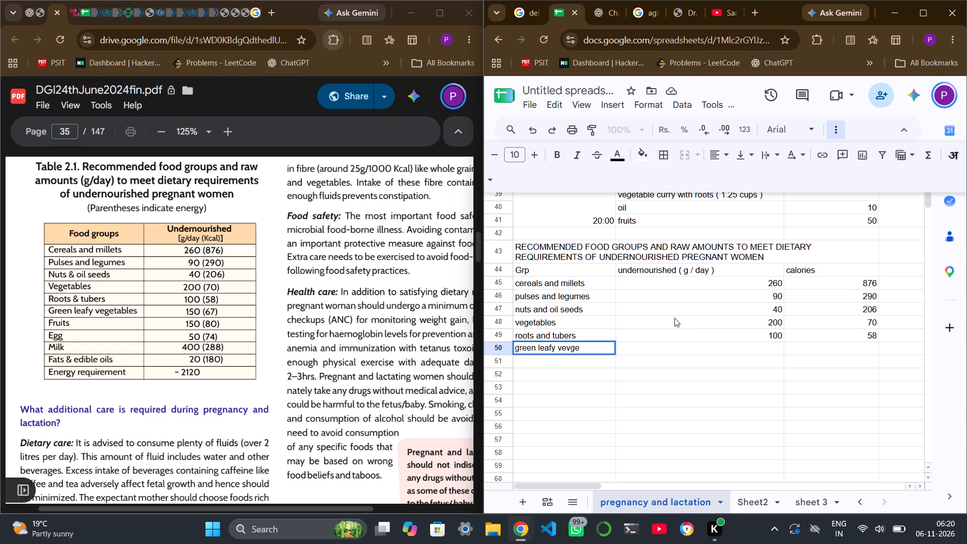
key("BackSpace")
key("BackSpace")
type("getale")
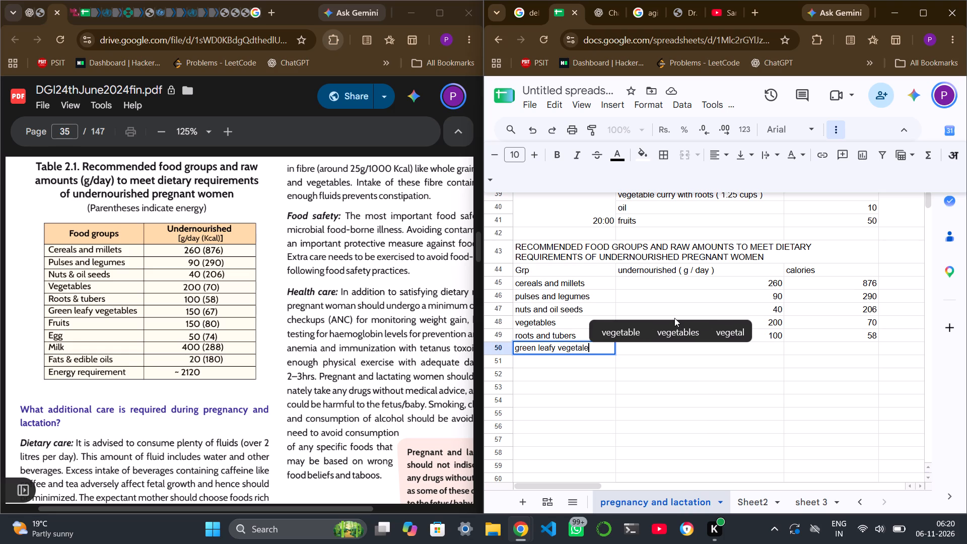
key("BackSpace")
key("BackSpace")
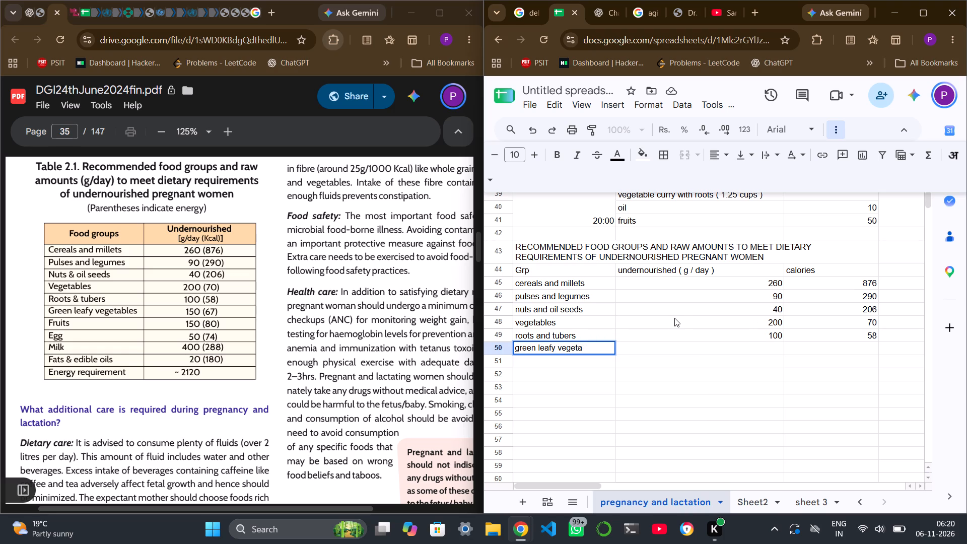
type("bles")
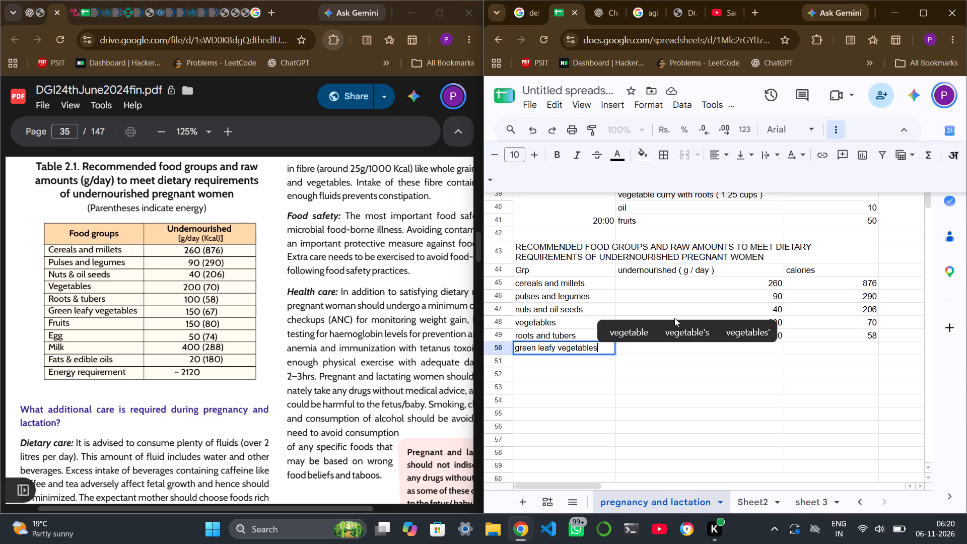
Enter 150 g/day in B50 and 67 calories in C50 on the green leafy vegetables row.
key("Right")
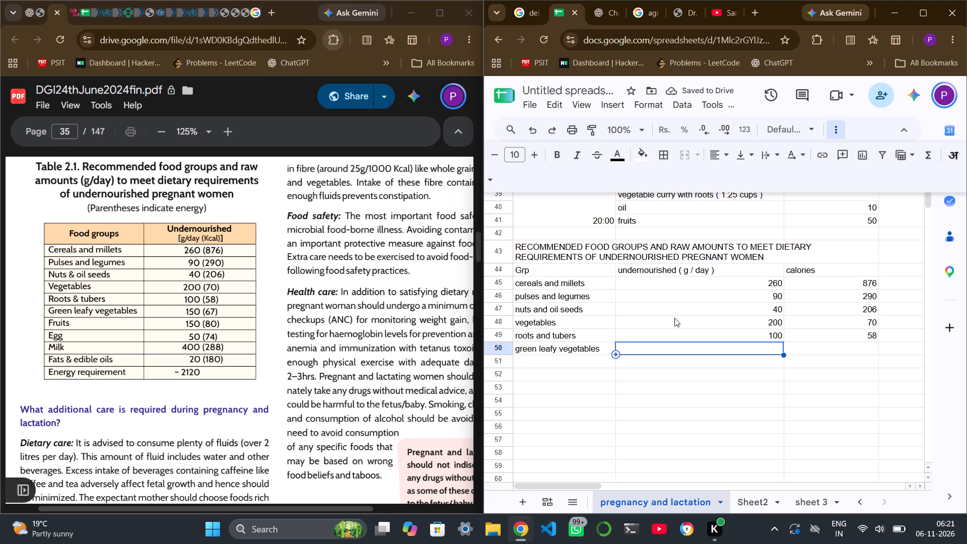
type("150")
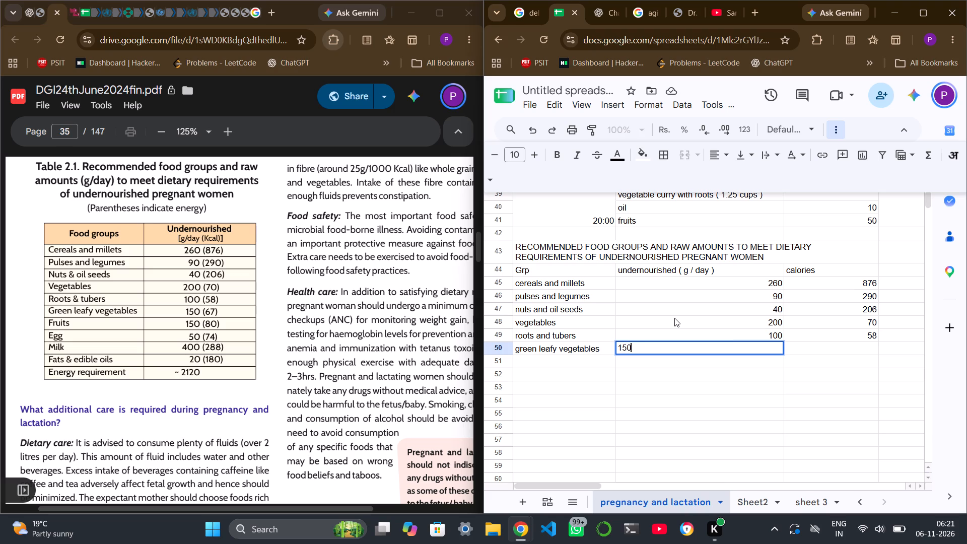
key("Right")
type("67")
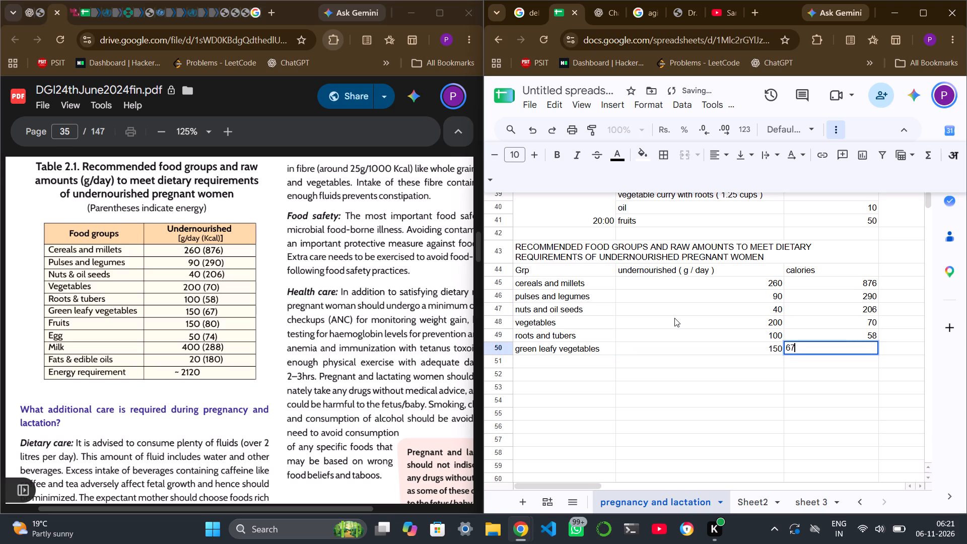
key("Return")
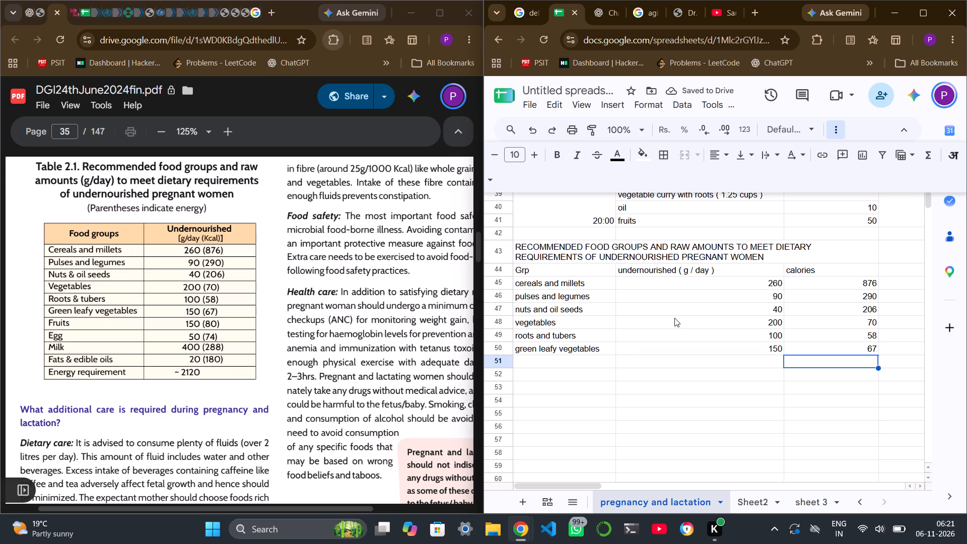
Add the food groups fruits in A51 and egg in A52.
key("Left")
key("Left")
key("Left")
key("Left")
key("Left")
key("Left")
type("fruits")
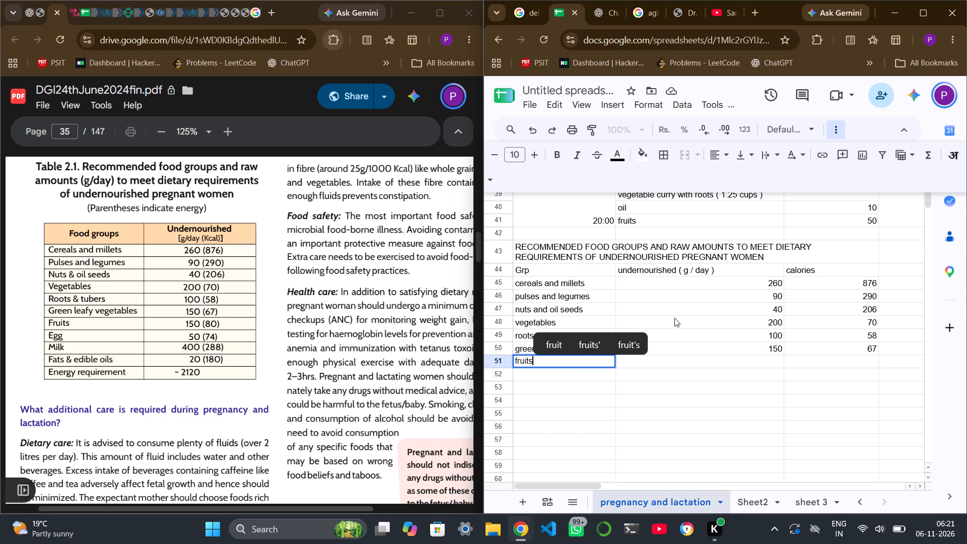
key("Down")
type("egg")
key("Return")
Add the food groups milk in A53 and fats and edible oils in A54.
key("comma")
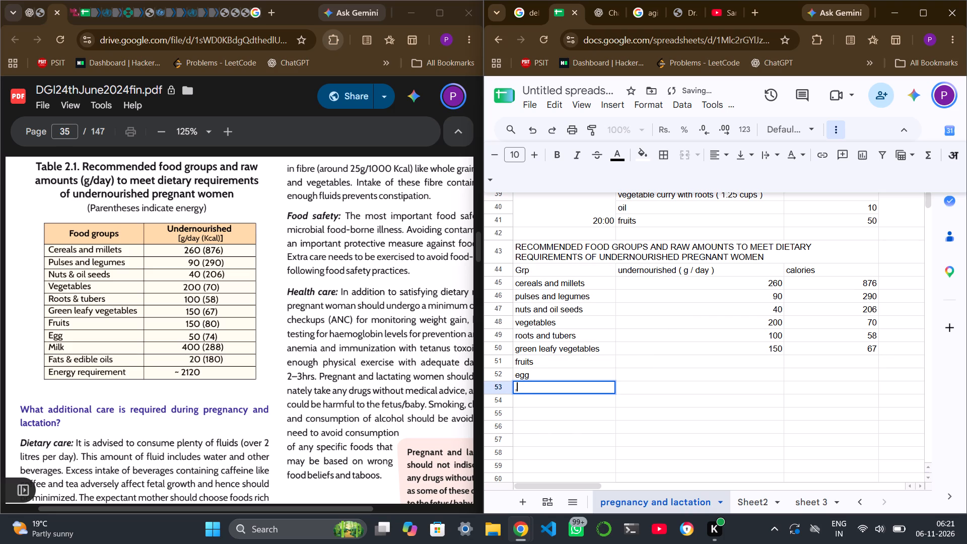
key("BackSpace")
type("milk")
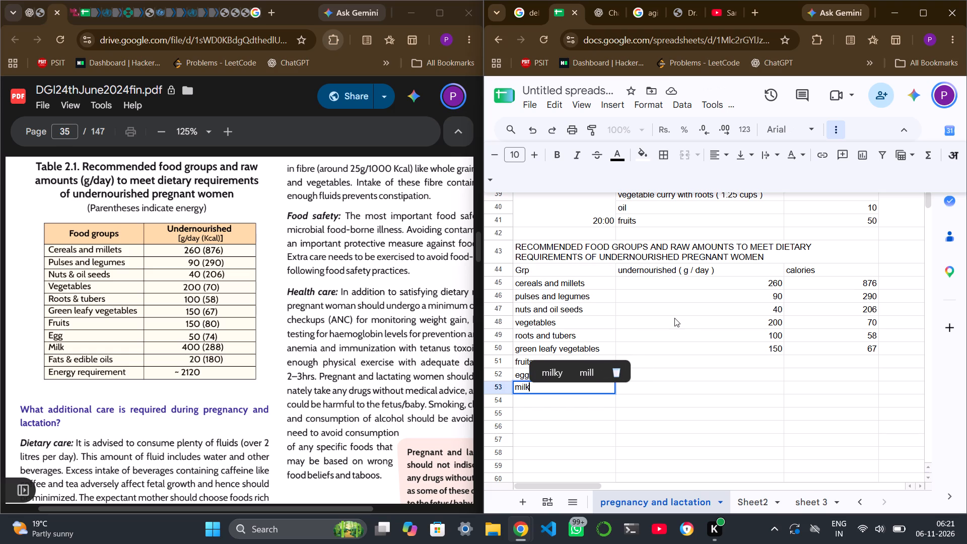
key("Return")
type("fats and edil")
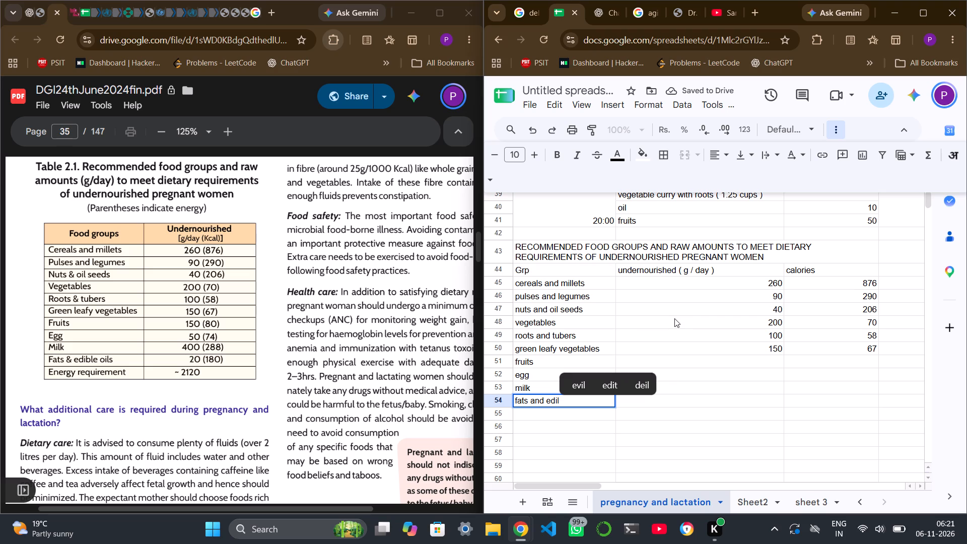
key("BackSpace")
type("ble")
key("space")
type("oils")
key("Return")
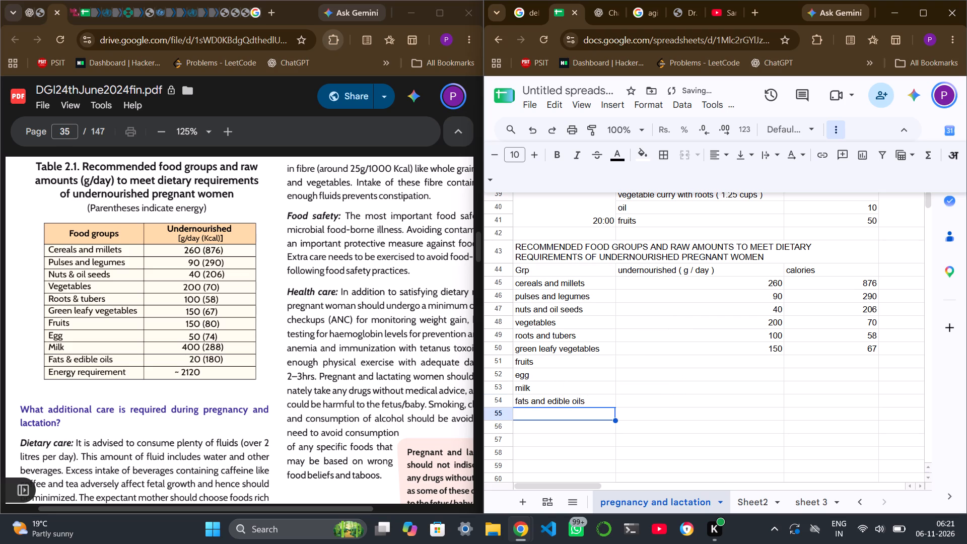
Add an energy requirement row with its label in A55 and 2120 in the calories column, C55.
type("ene")
type("ry")
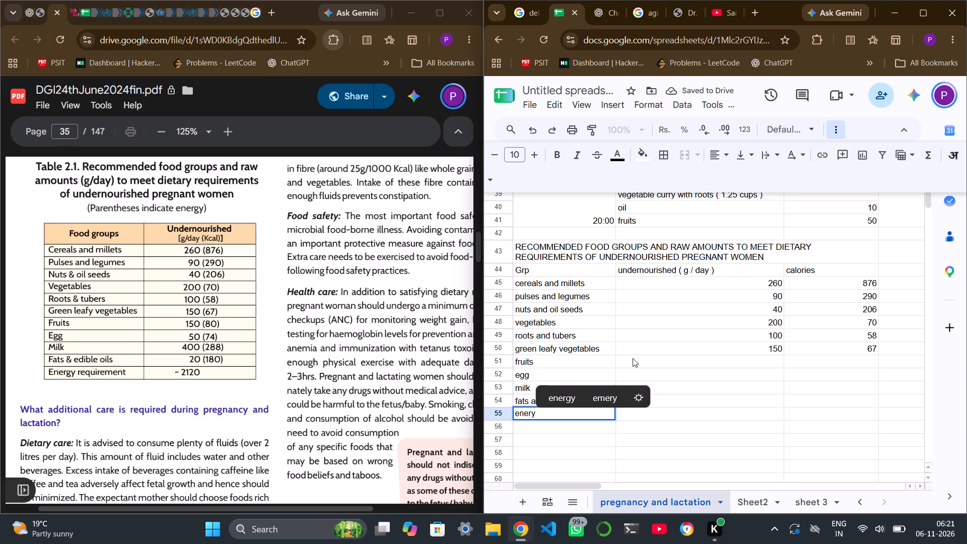
key("BackSpace")
type("gy requite")
key("BackSpace")
key("BackSpace")
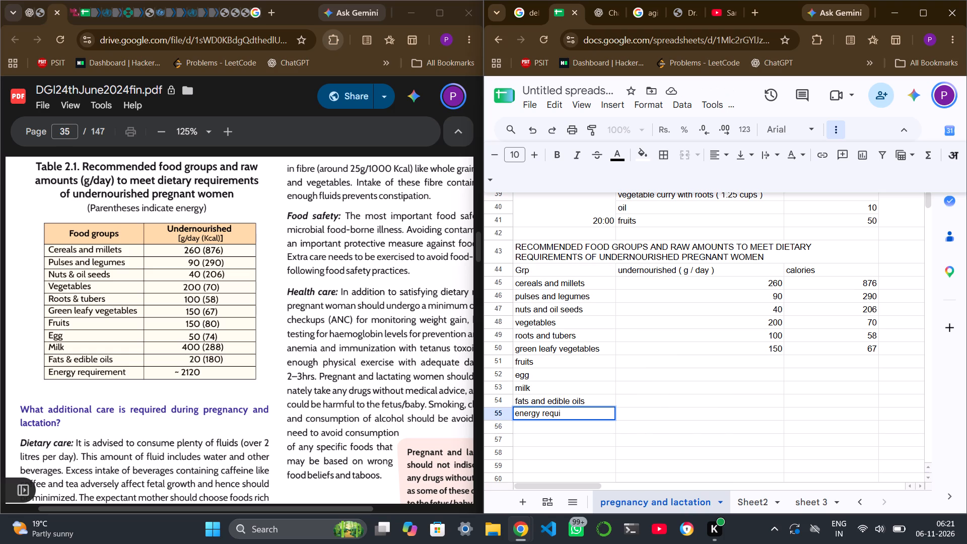
type("rements")
key("BackSpace")
key("0")
key("BackSpace")
key("Right")
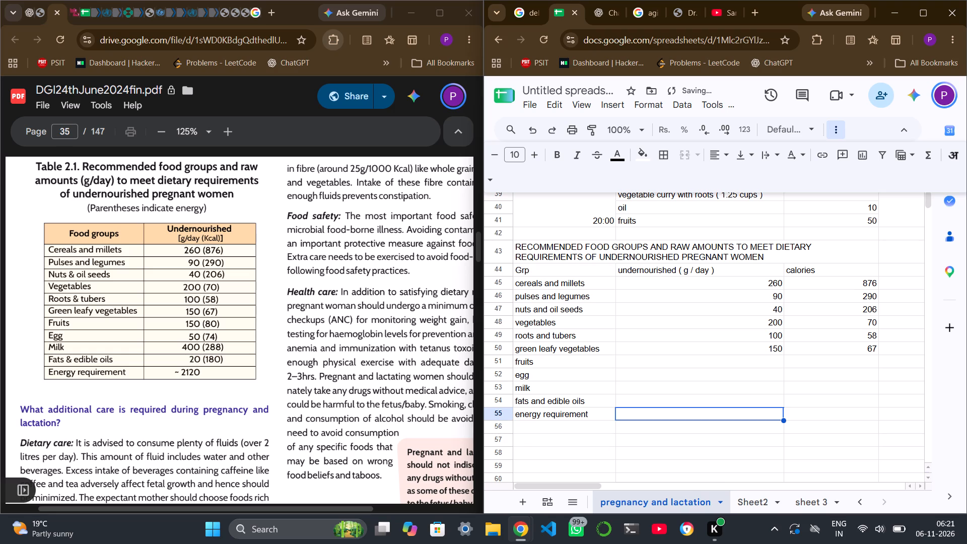
key("Right")
type("2120")
Enter 150 g/day in B51 and 80 calories in C51 on the fruits row.
key("Up")
key("Up")
key("Up")
key("Up")
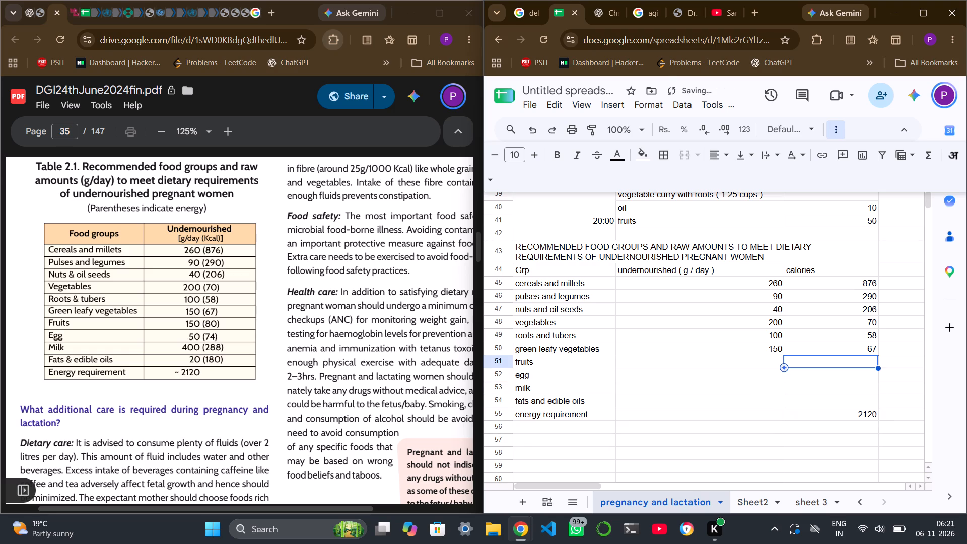
key("Left")
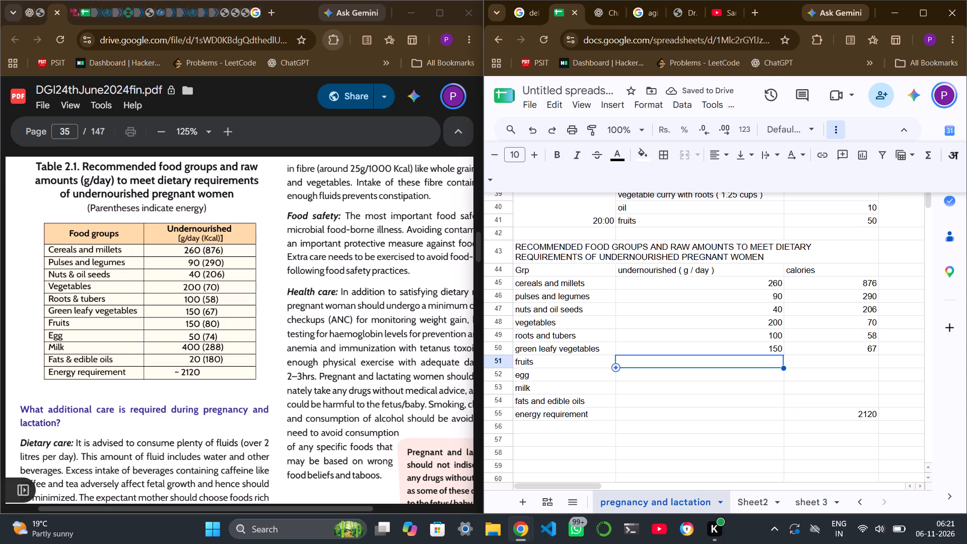
type("150")
key("Right")
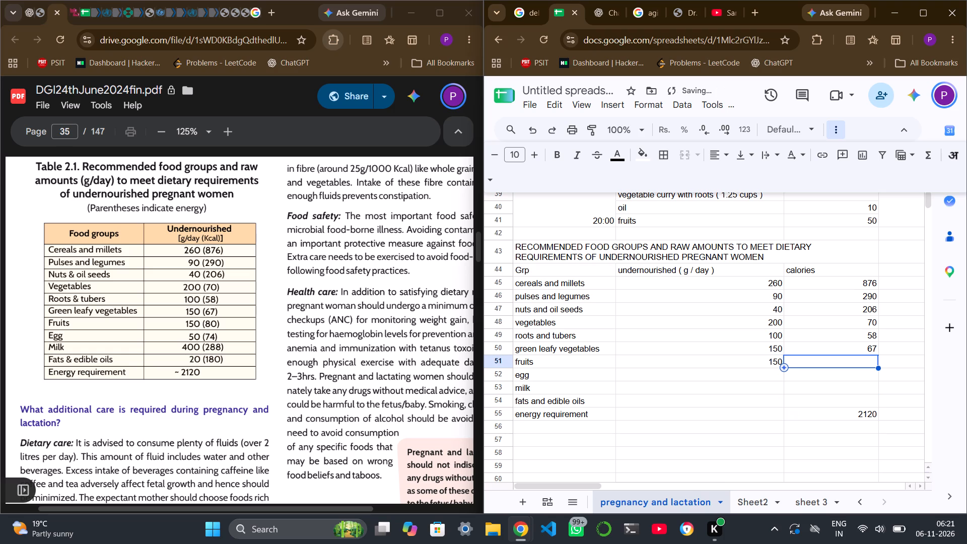
type("80")
Enter 50 g/day in B52 and 74 calories in C52 on the egg row.
key("Down")
key("Left")
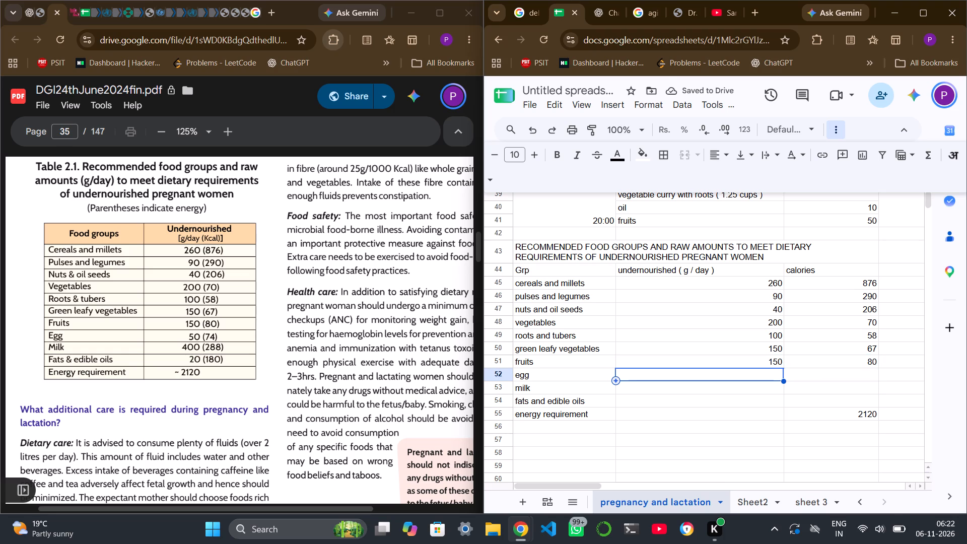
type("50")
key("Right")
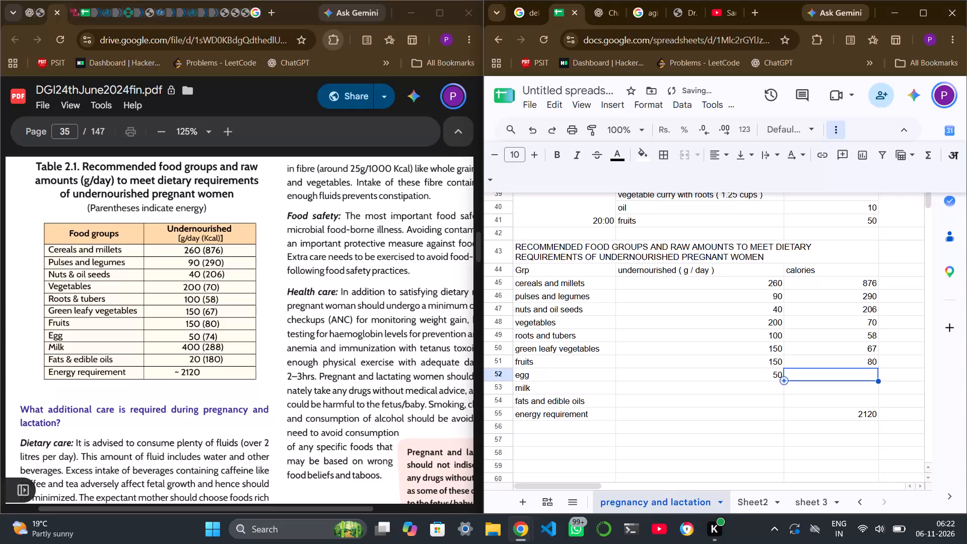
type("74")
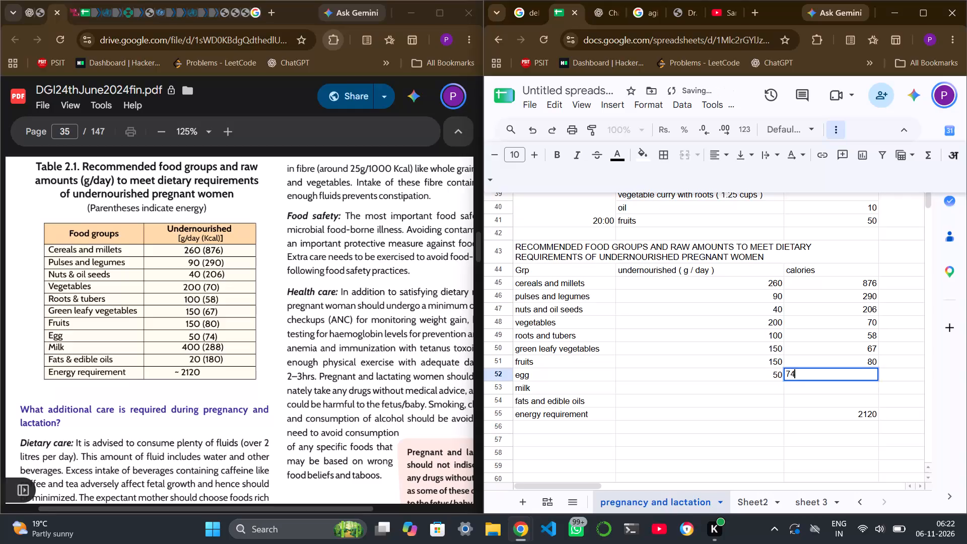
Enter 400 g/day in B53 and 288 calories in C53 on the milk row.
key("Down")
key("Left")
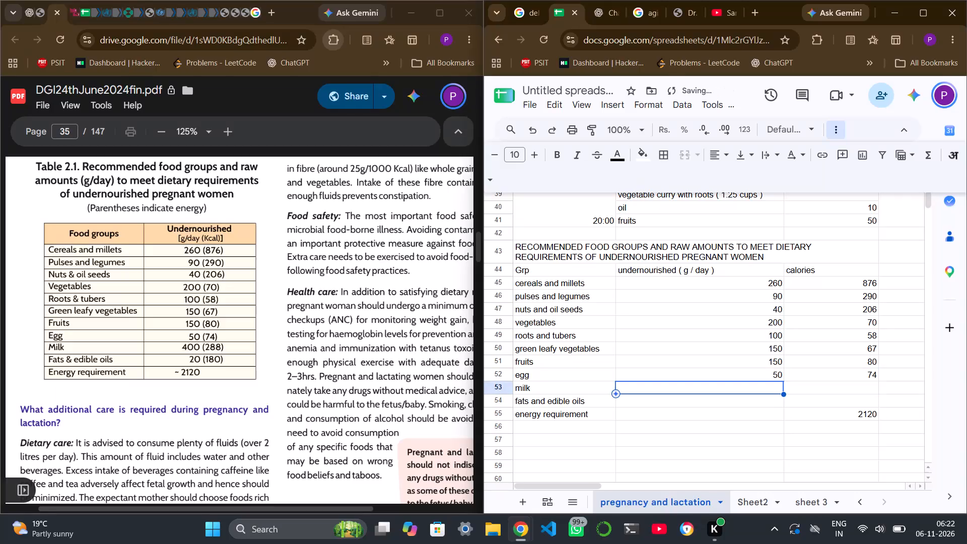
type("400")
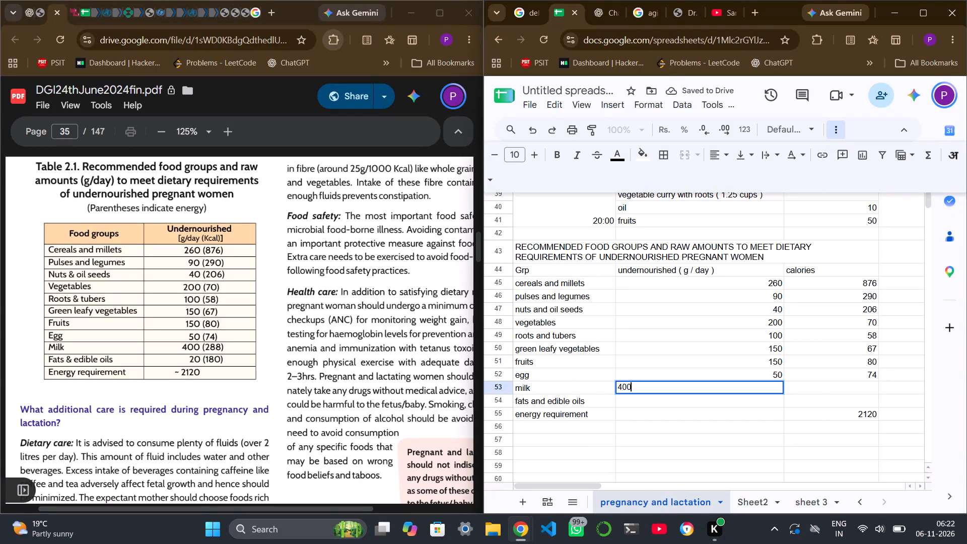
key("Right")
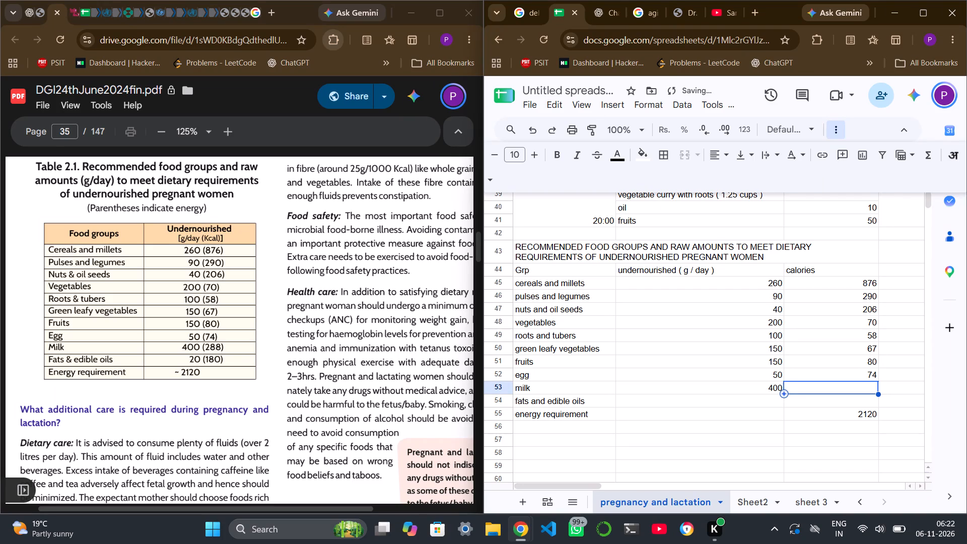
key("2")
type("88")
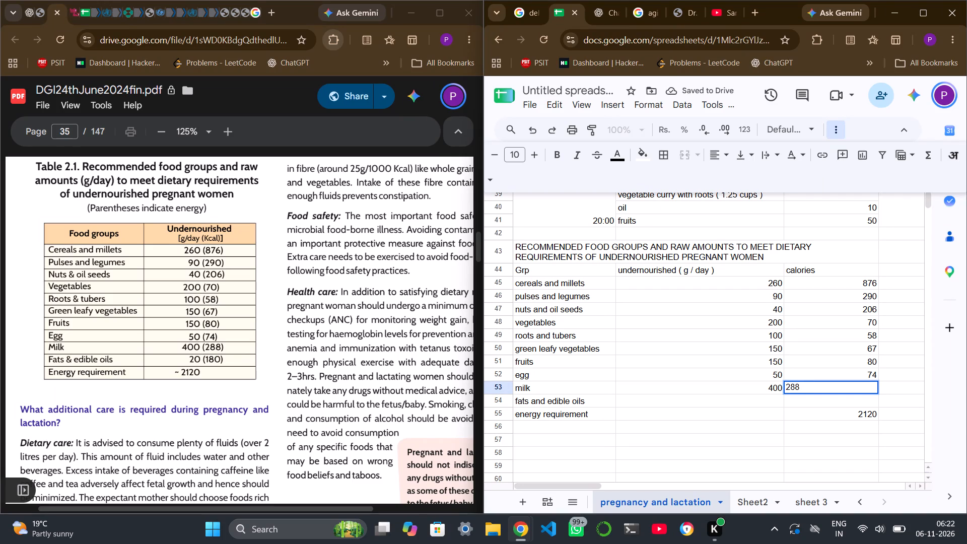
key("Return")
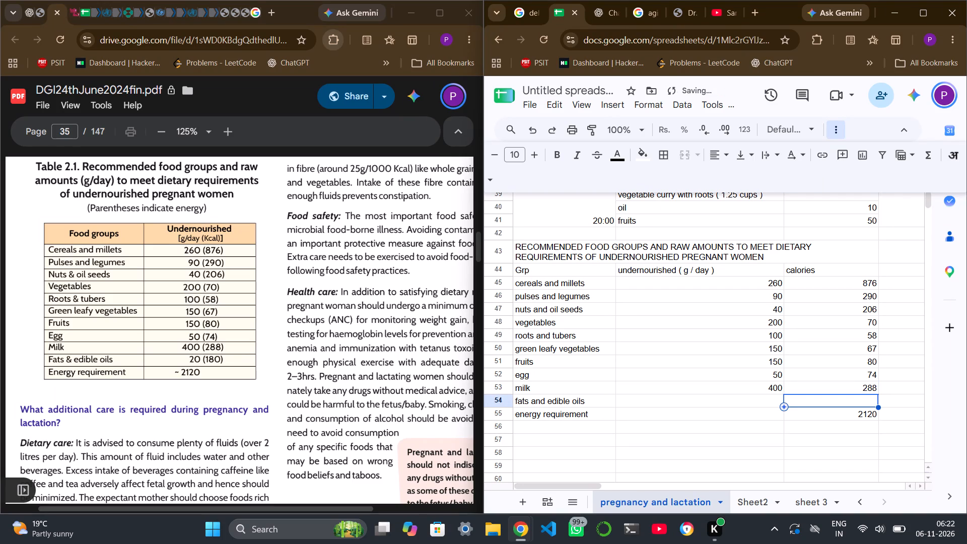
Enter 20 g/day in B54 and 180 calories in C54 on the fats and edible oils row.
key("Left")
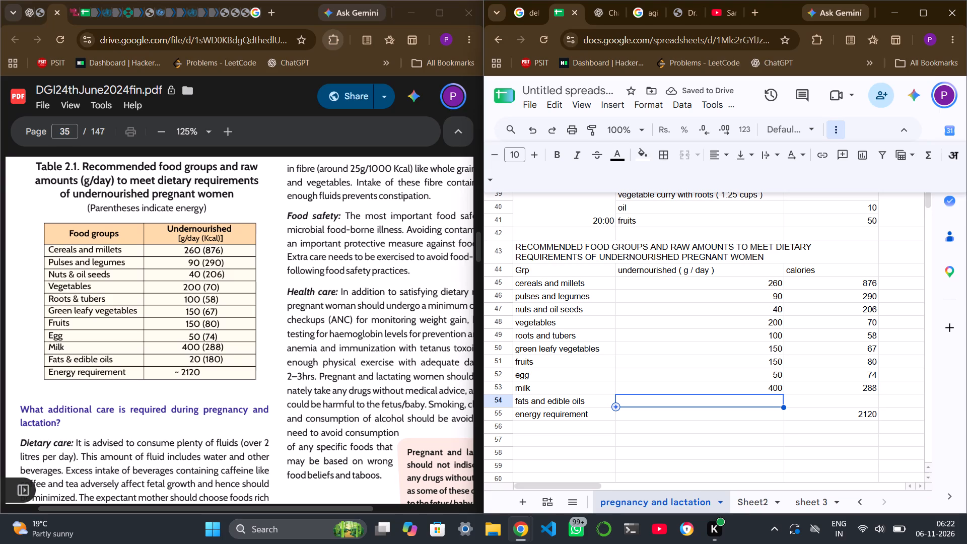
type("20")
key("Right")
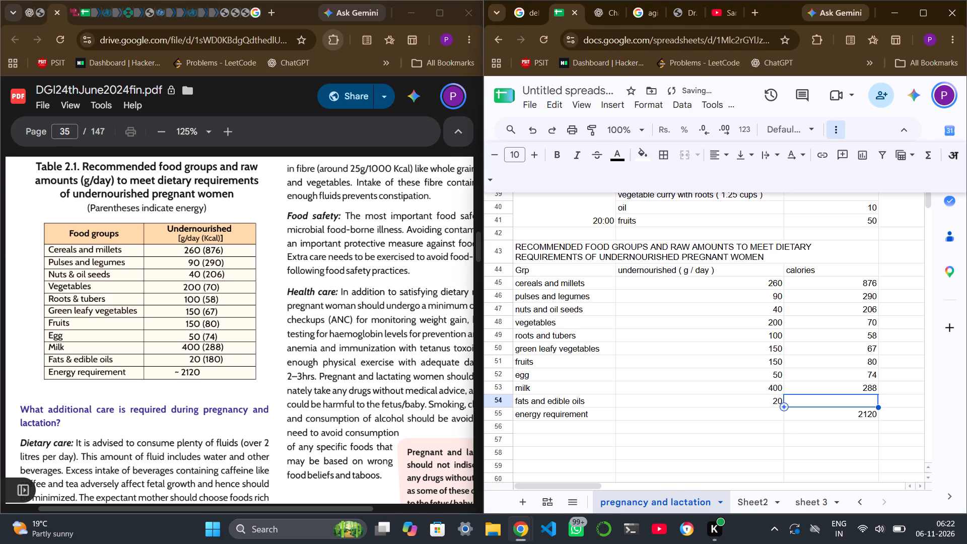
type("180")
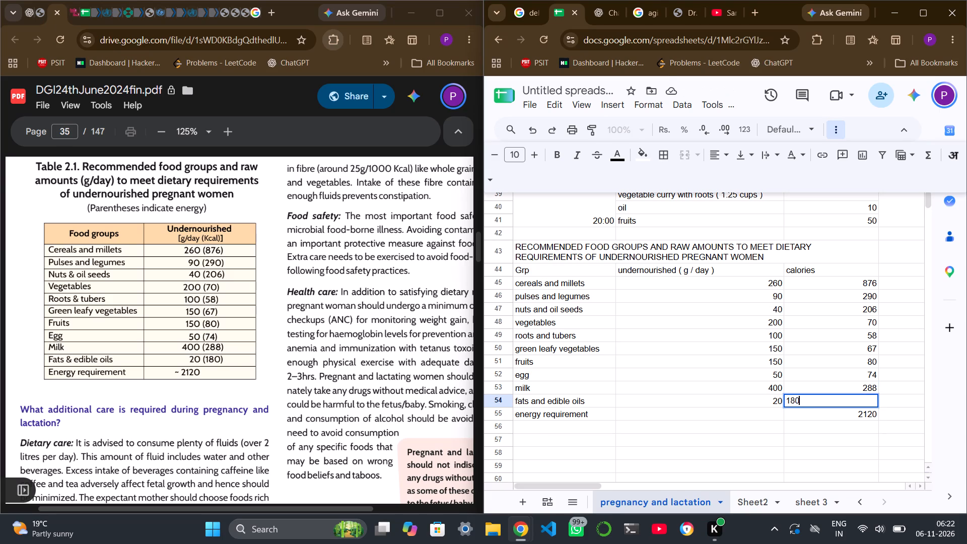
key("Return")
Add the dietary care note "over 2 litres of fluids" in A57, below the food groups table.
key("Return")
key("Return")
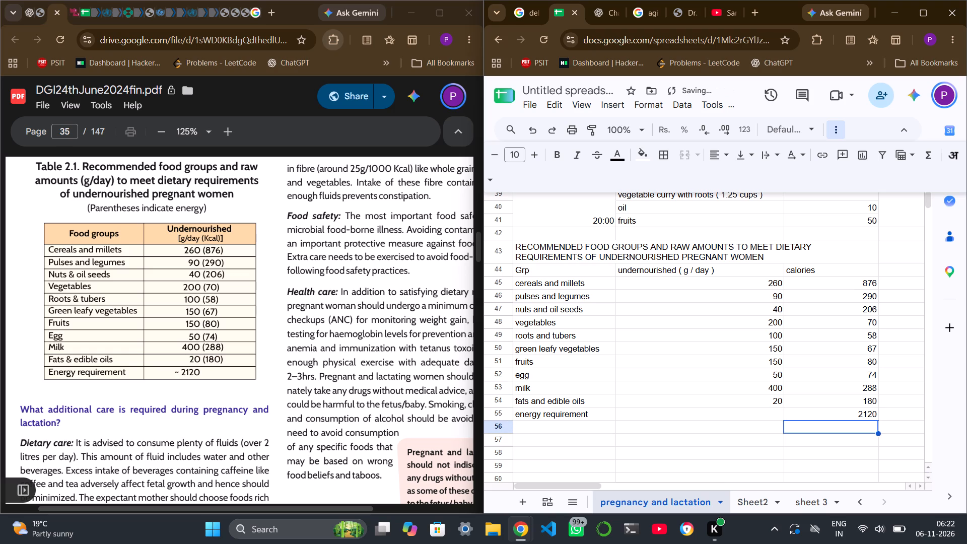
key("Return")
key("Return")
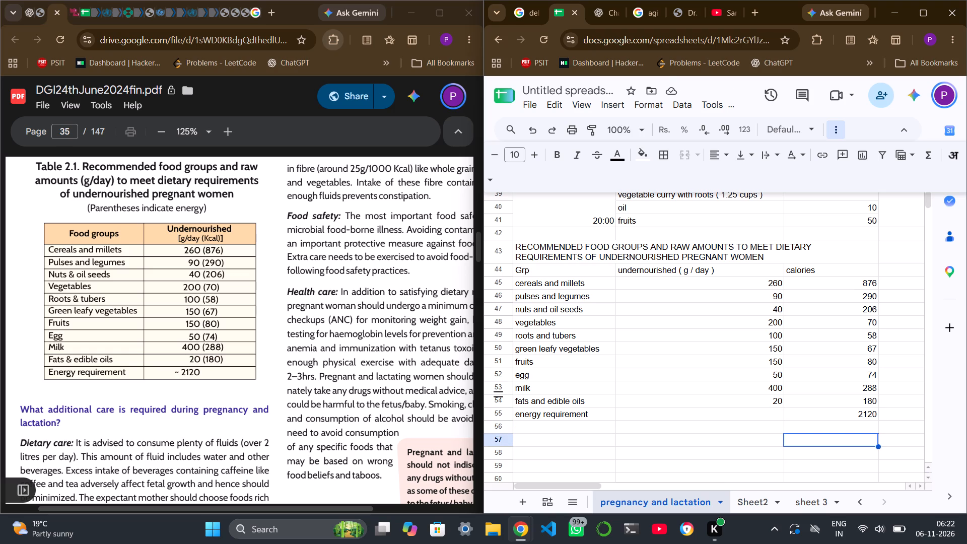
scroll(250, 365, "down", 1)
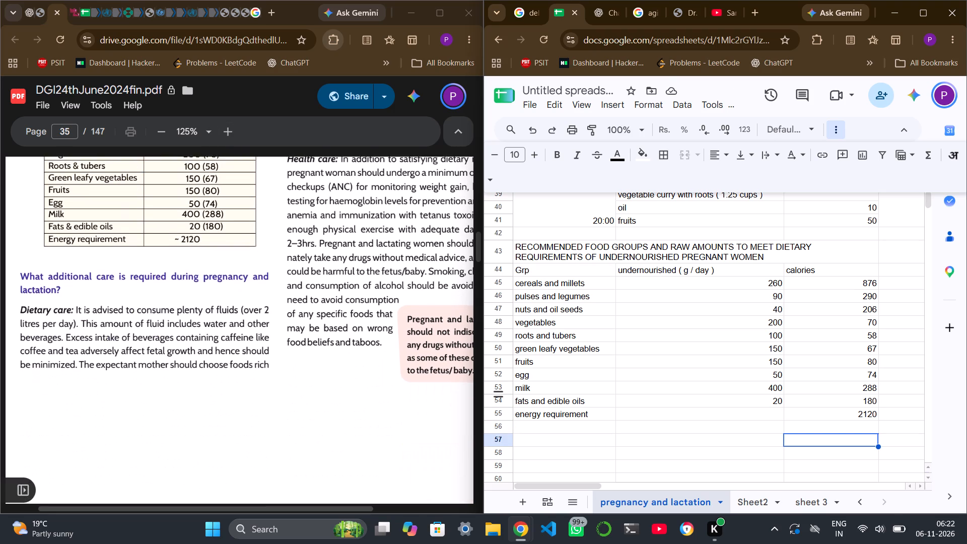
scroll(250, 365, "down", 1)
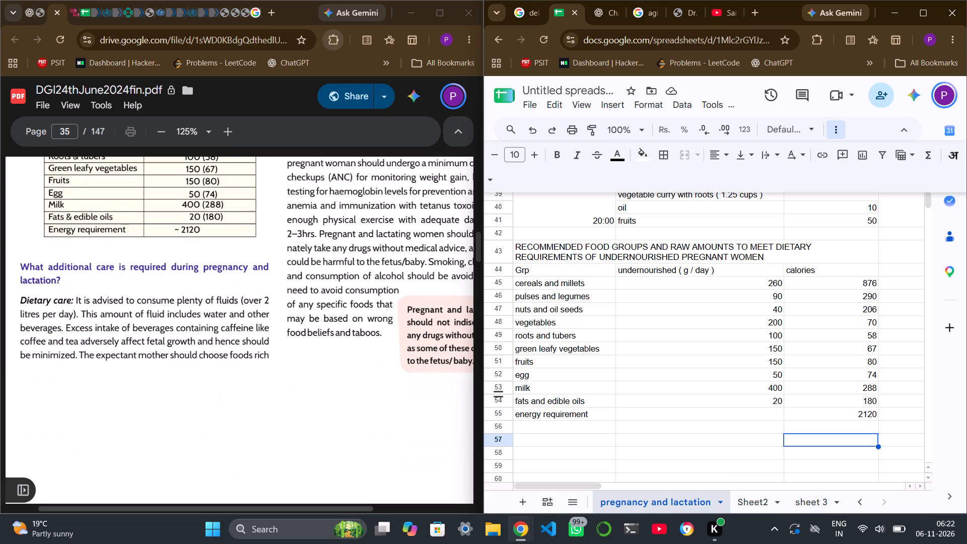
left_click(549, 440)
type("over 2 litres of fluids")
key("Return")
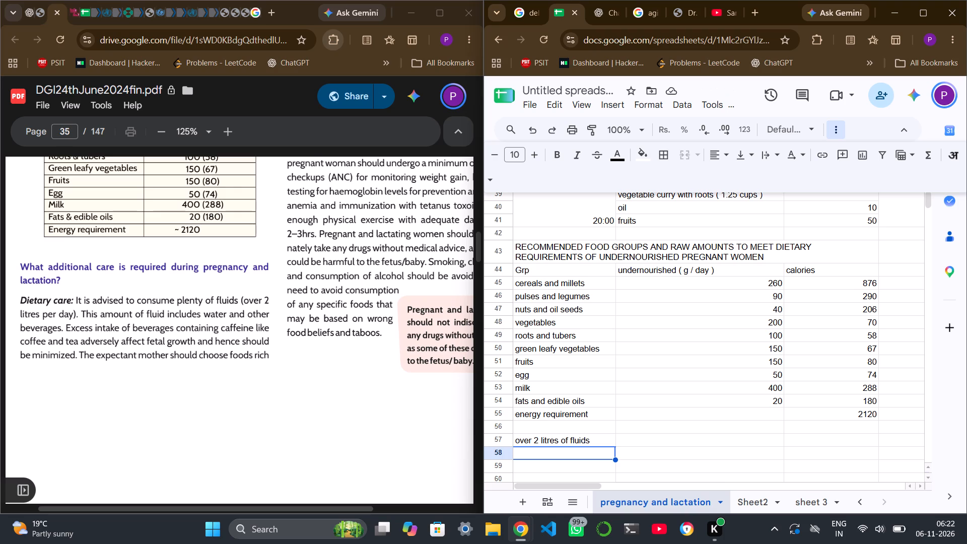
Read the dietary care, fibre intake, food safety and health care advice on page 35 of the guidelines PDF.
scroll(239, 341, "up", 1)
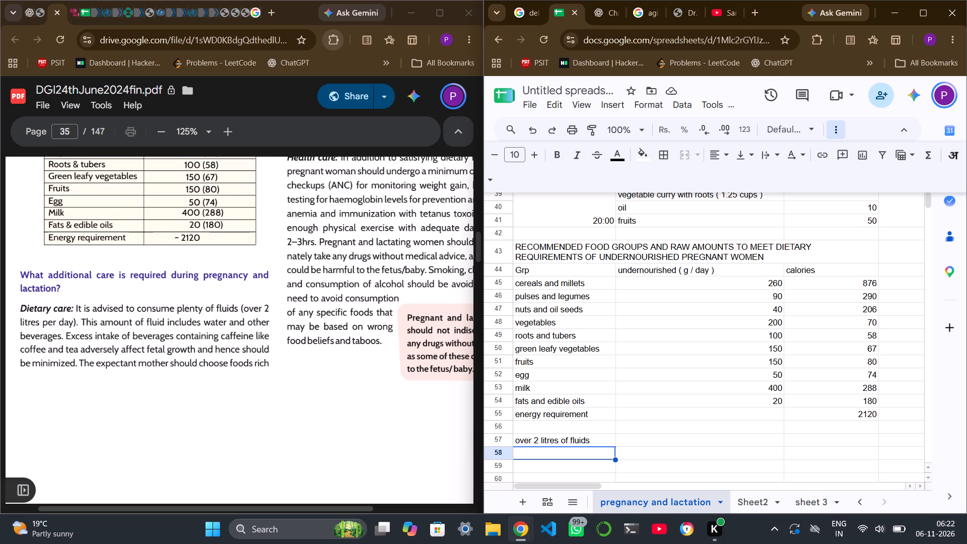
scroll(239, 341, "up", 1)
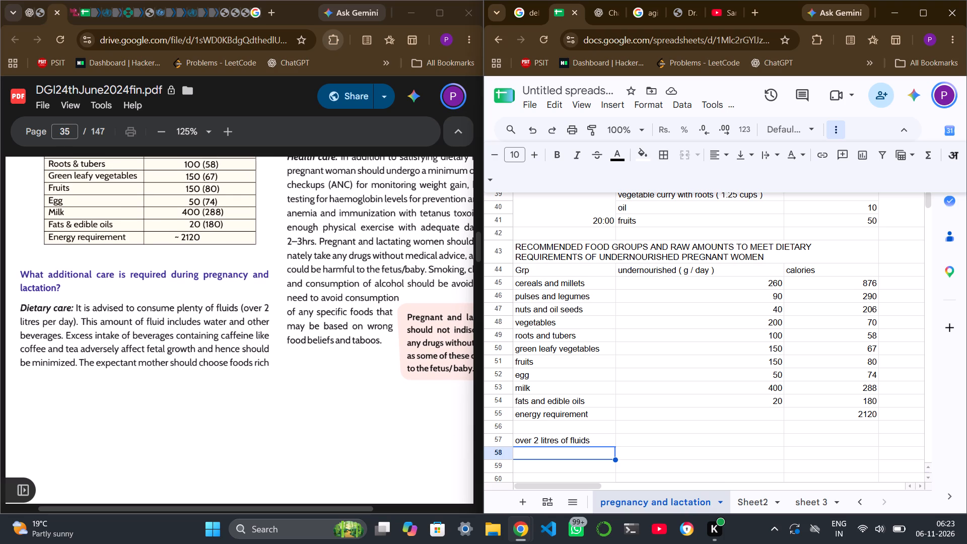
scroll(239, 341, "right", 1)
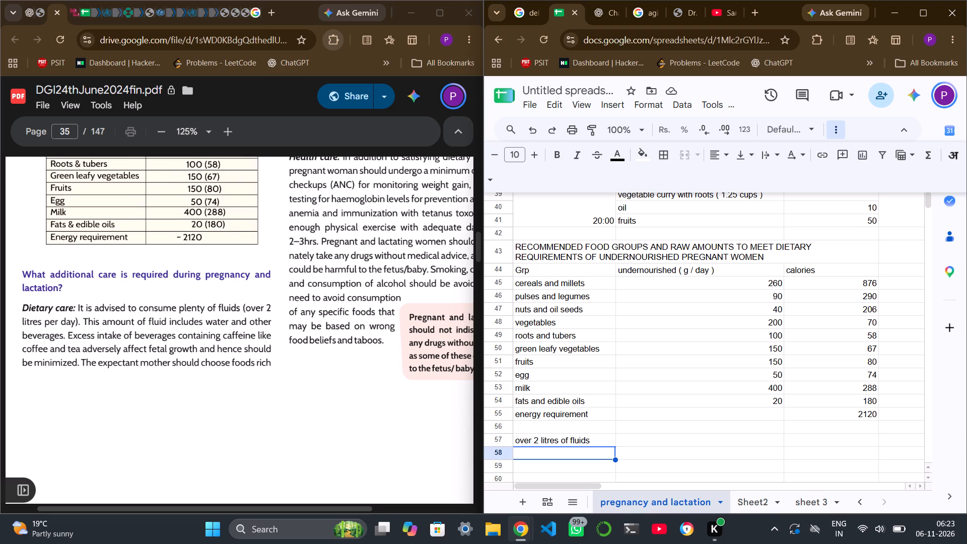
scroll(239, 341, "right", 1)
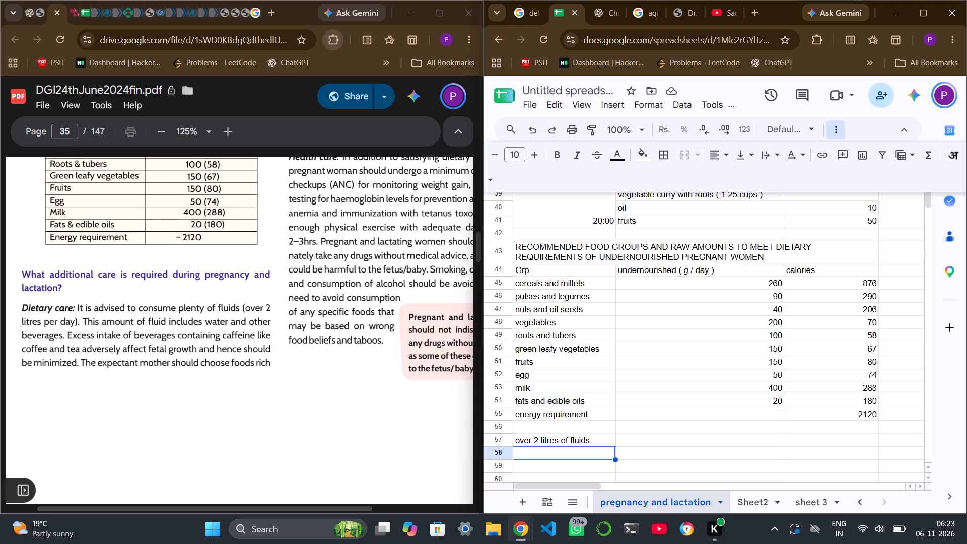
scroll(239, 341, "right", 1)
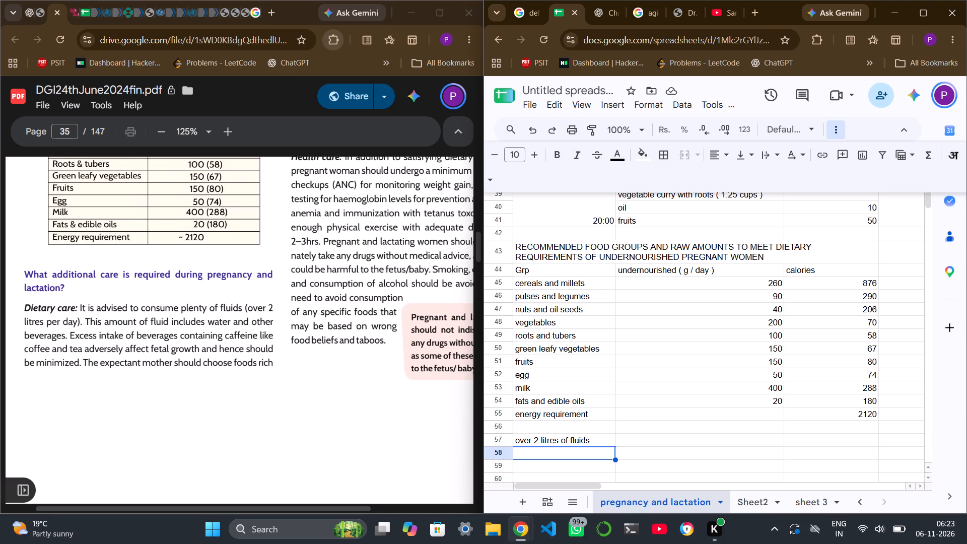
scroll(239, 341, "right", 2)
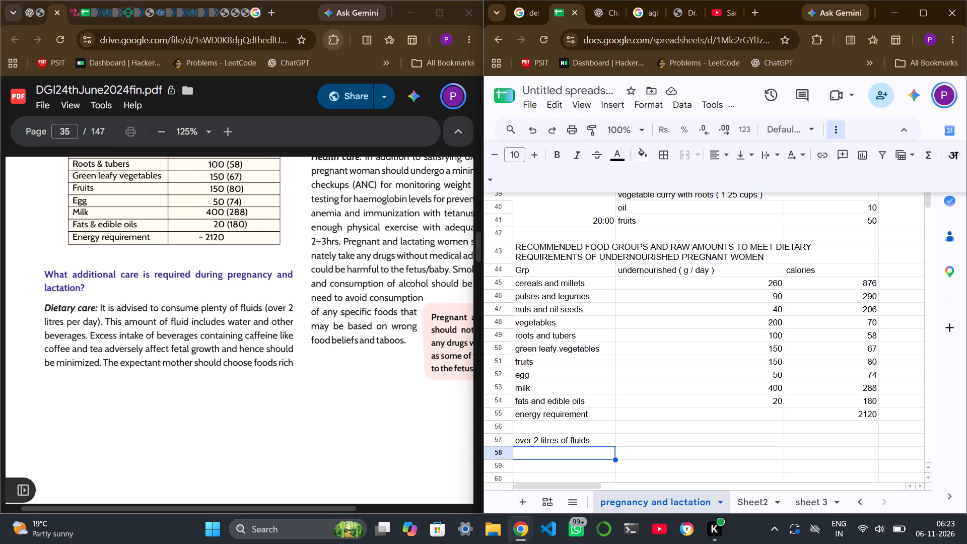
scroll(216, 336, "up", 1)
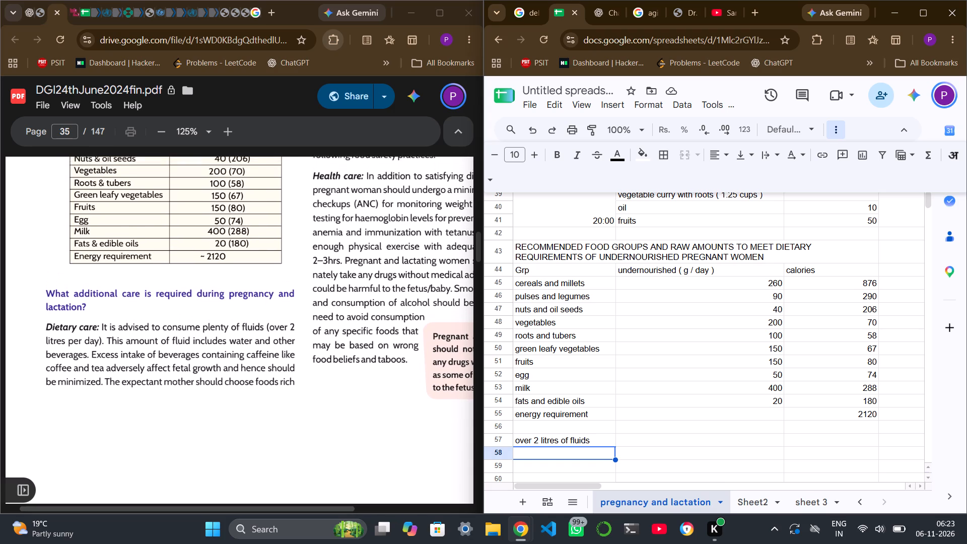
scroll(216, 336, "up", 2)
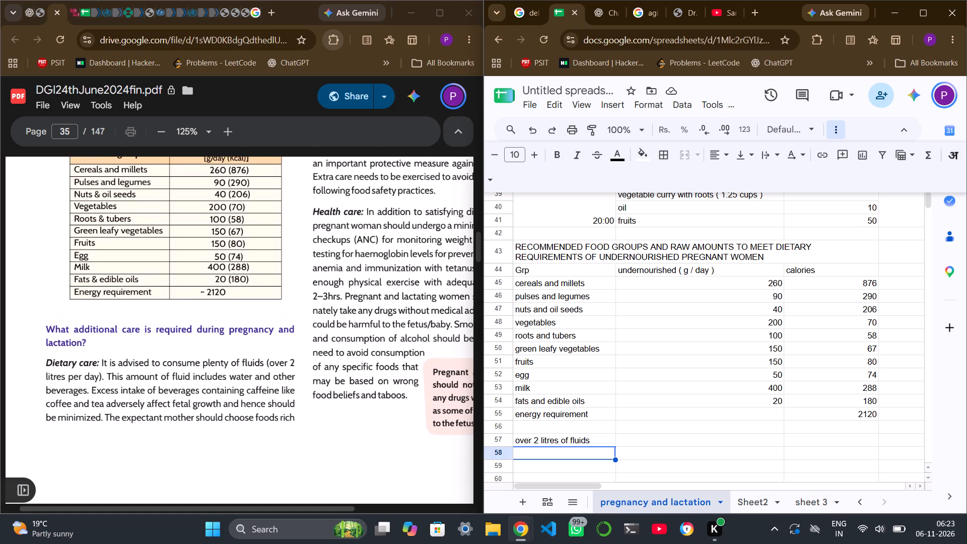
scroll(216, 336, "up", 2)
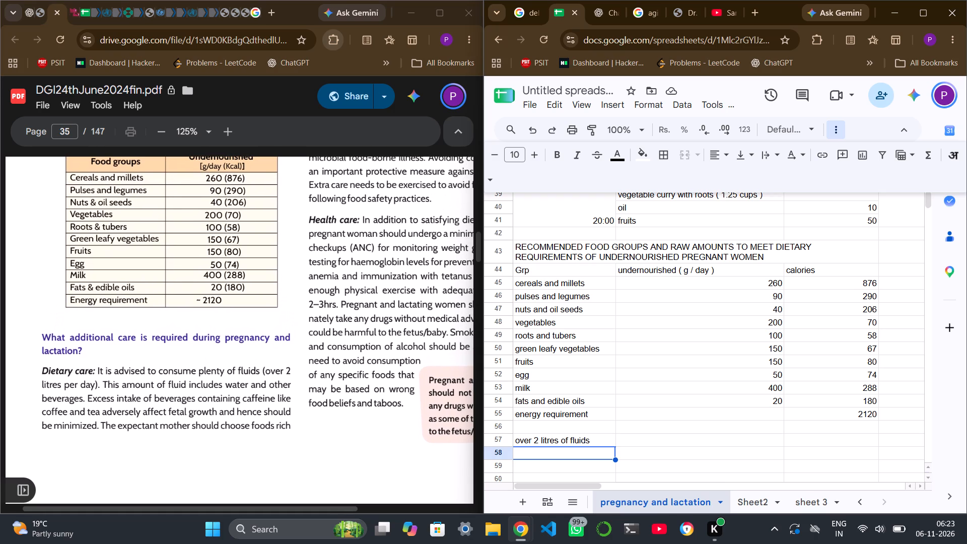
scroll(216, 336, "up", 1)
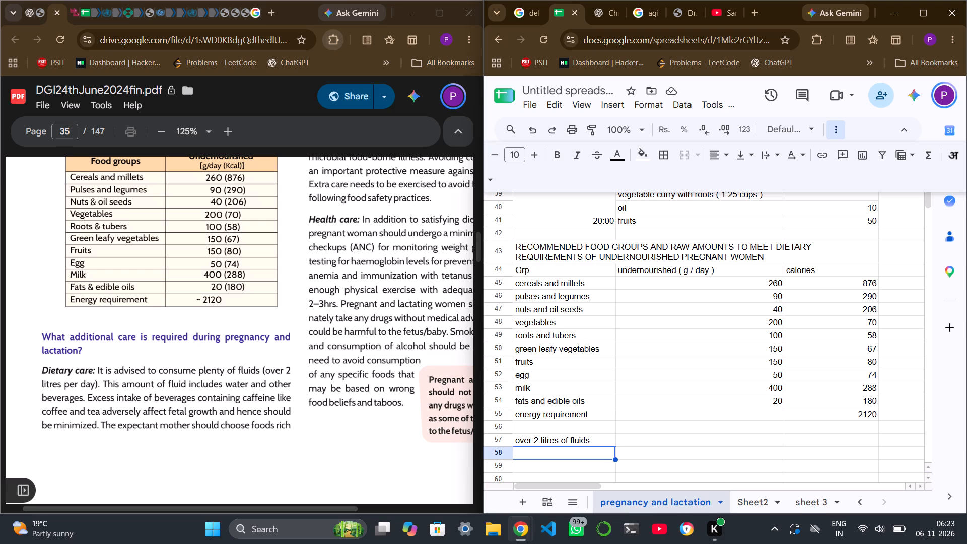
scroll(180, 336, "up", 1)
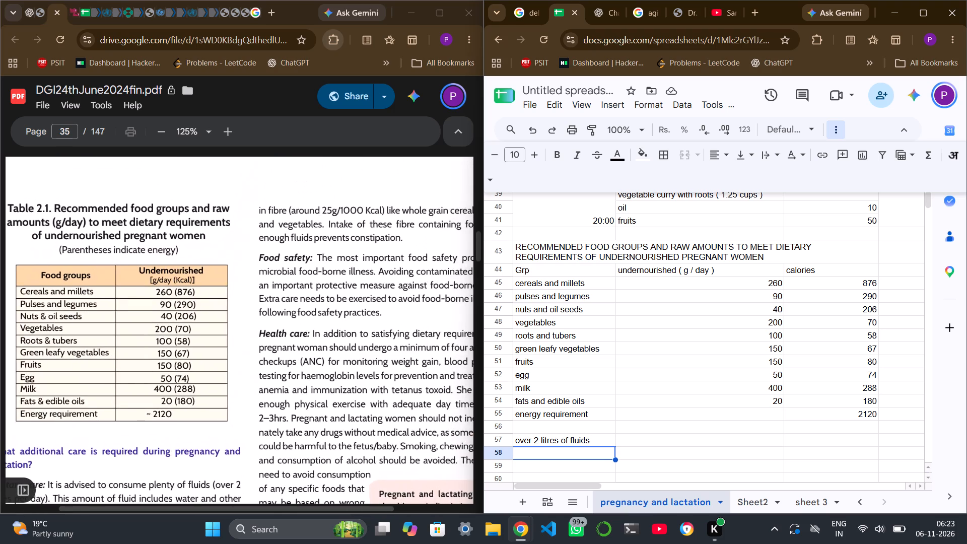
scroll(180, 336, "up", 1)
scroll(180, 336, "left", 1)
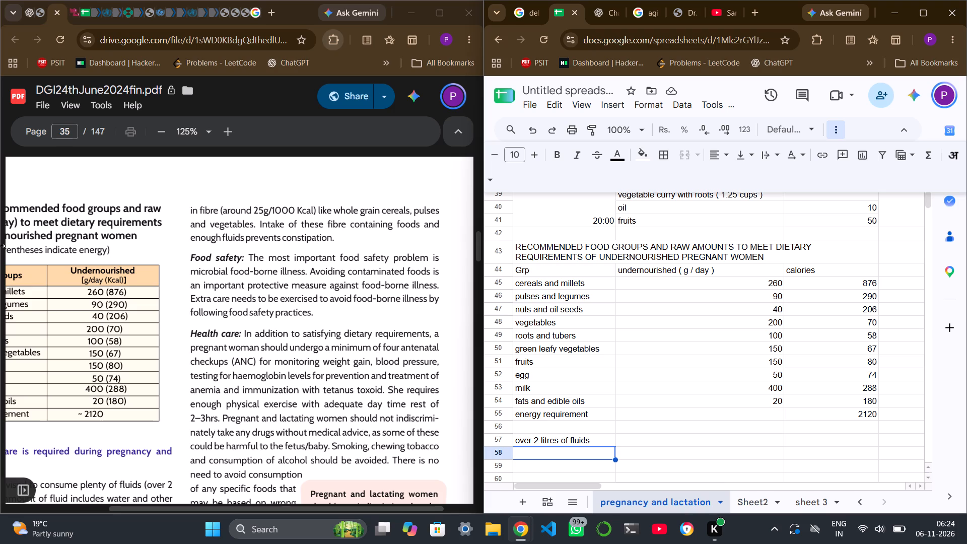
scroll(241, 328, "right", 1)
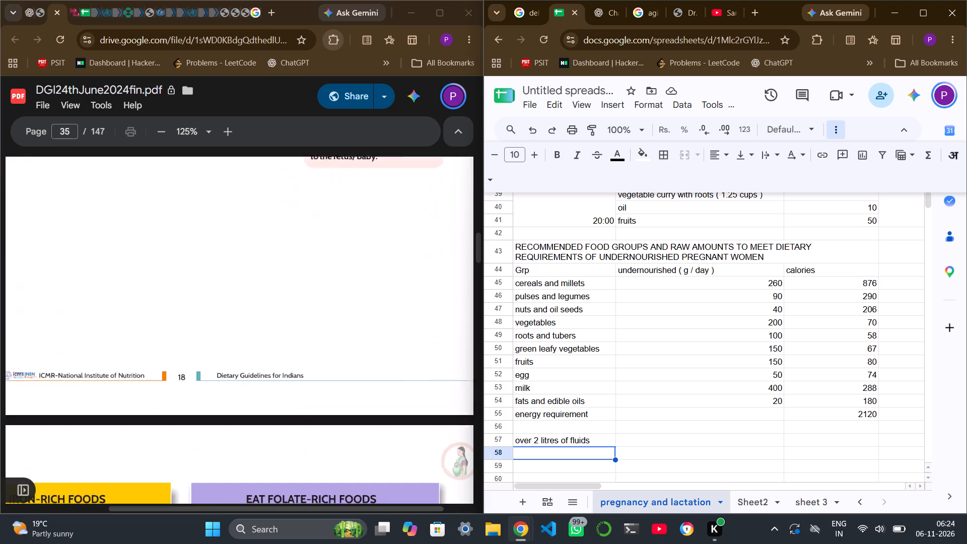
scroll(241, 328, "right", 1)
scroll(241, 328, "up", 4)
scroll(241, 328, "right", 2)
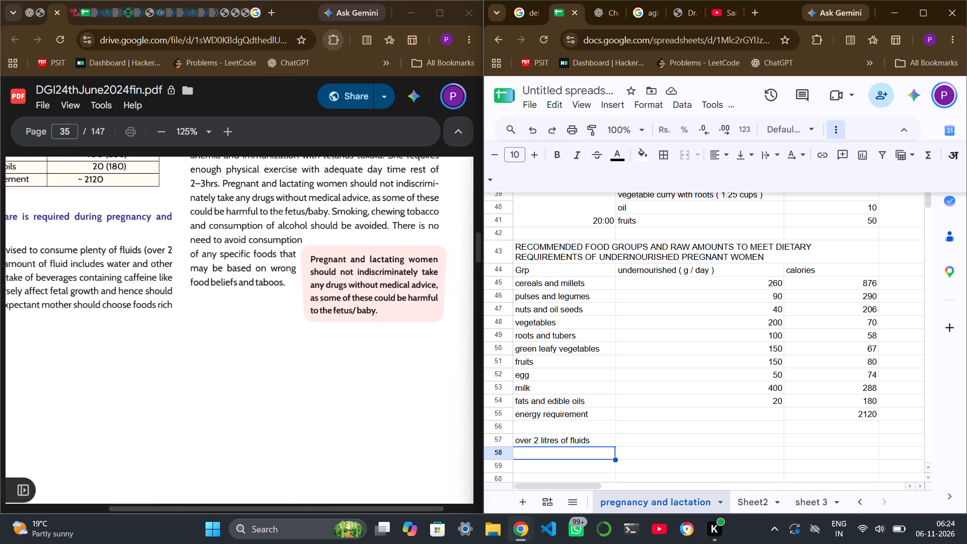
scroll(241, 328, "left", 1)
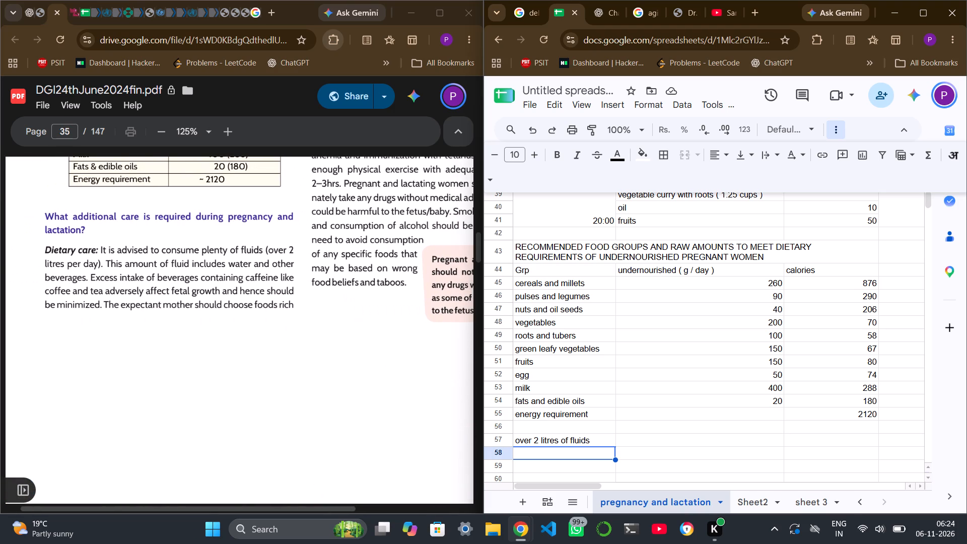
scroll(241, 328, "left", 1)
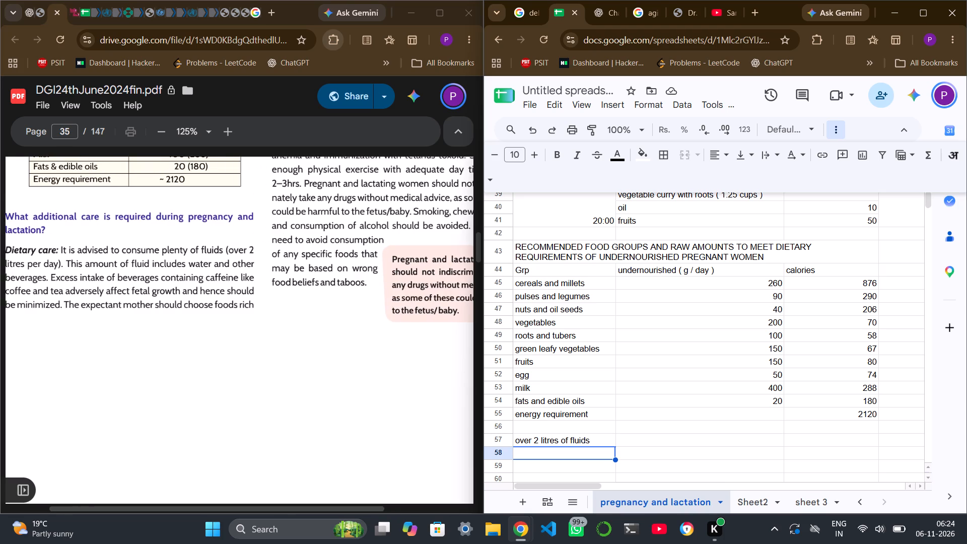
right_click(241, 328)
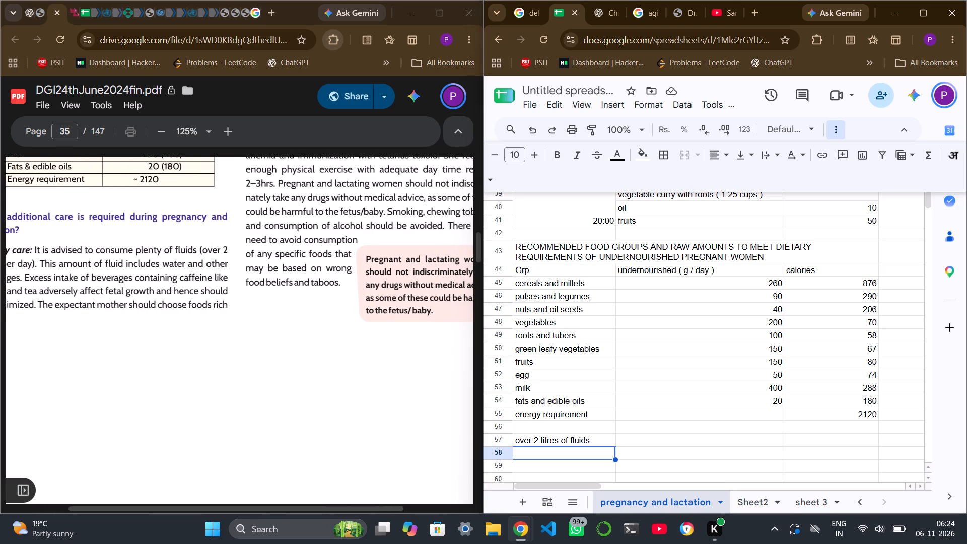
scroll(241, 328, "up", 3)
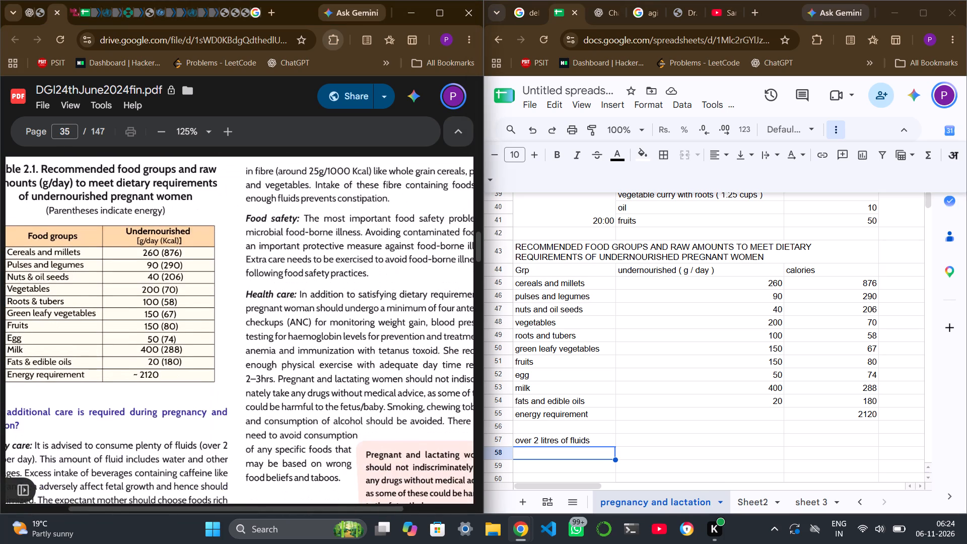
scroll(241, 328, "up", 1)
scroll(241, 328, "right", 1)
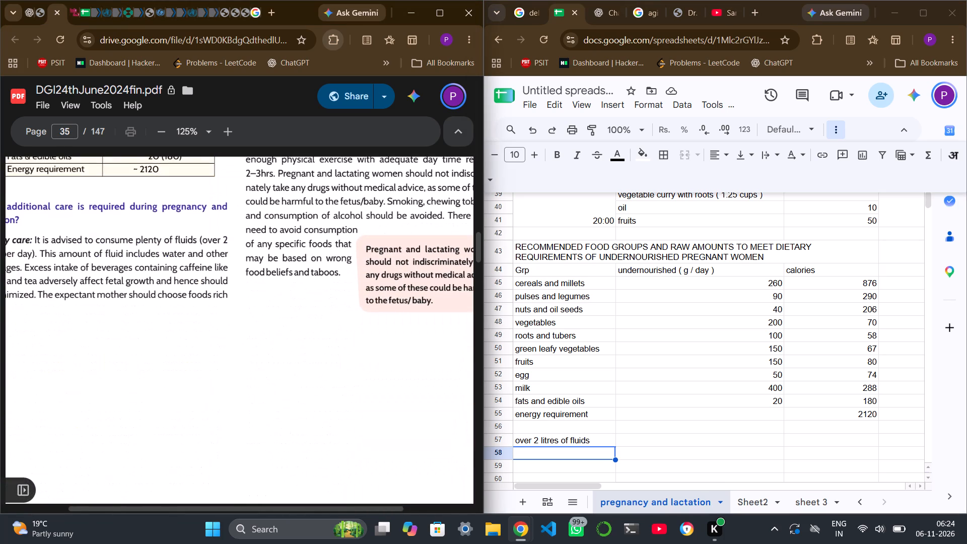
scroll(241, 328, "right", 1)
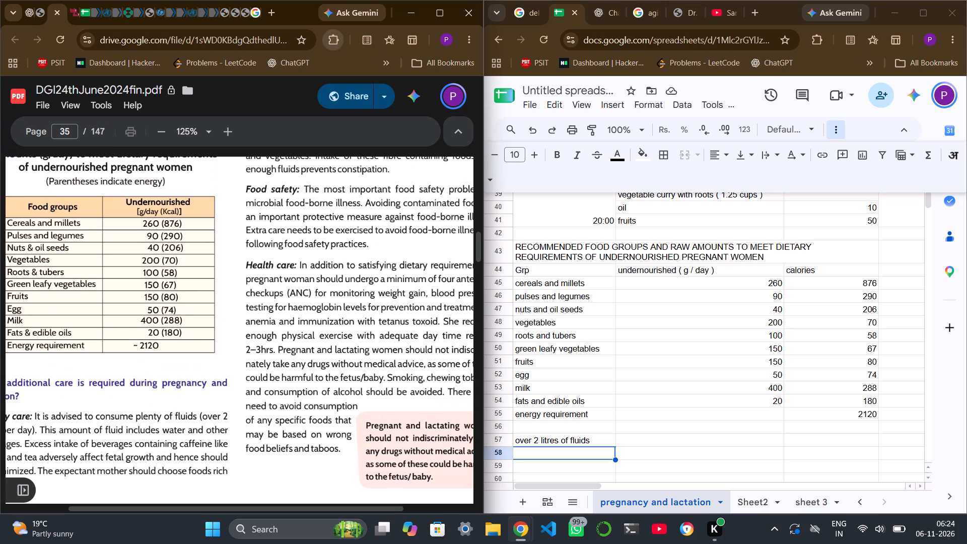
scroll(243, 306, "up", 1)
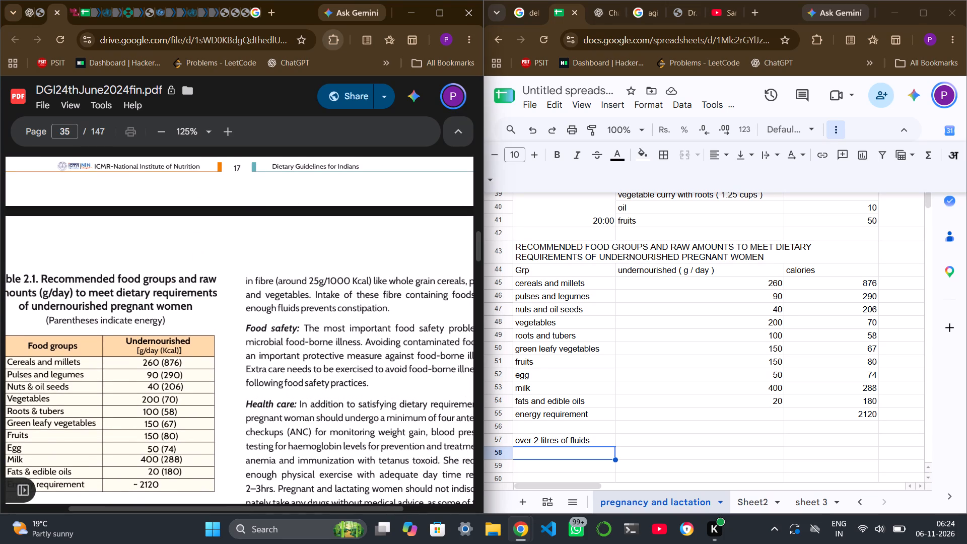
Add the note "consume fibre rich food" in A58 with the amount "25g / 1000 kcal" beside it in B58.
double_click(546, 454)
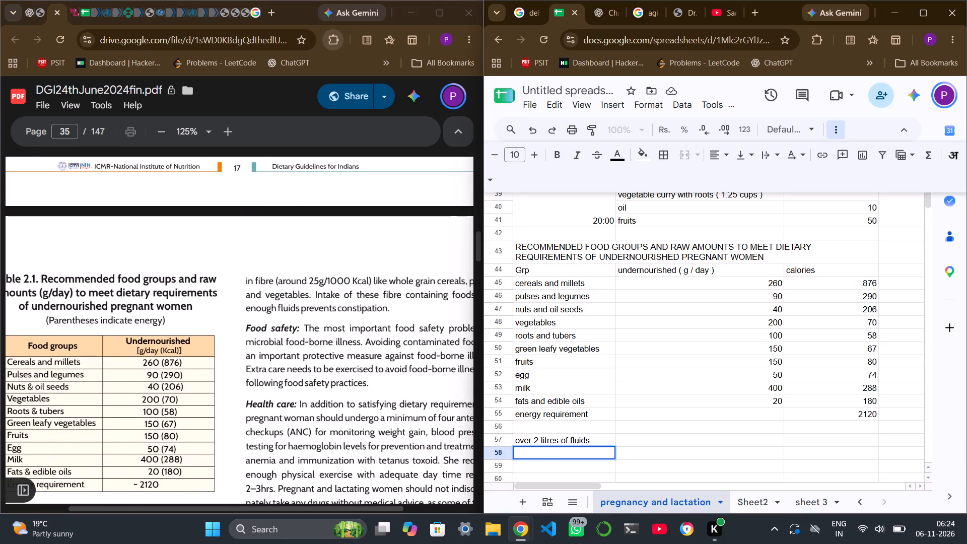
type("consume fibre rich food")
key("Right")
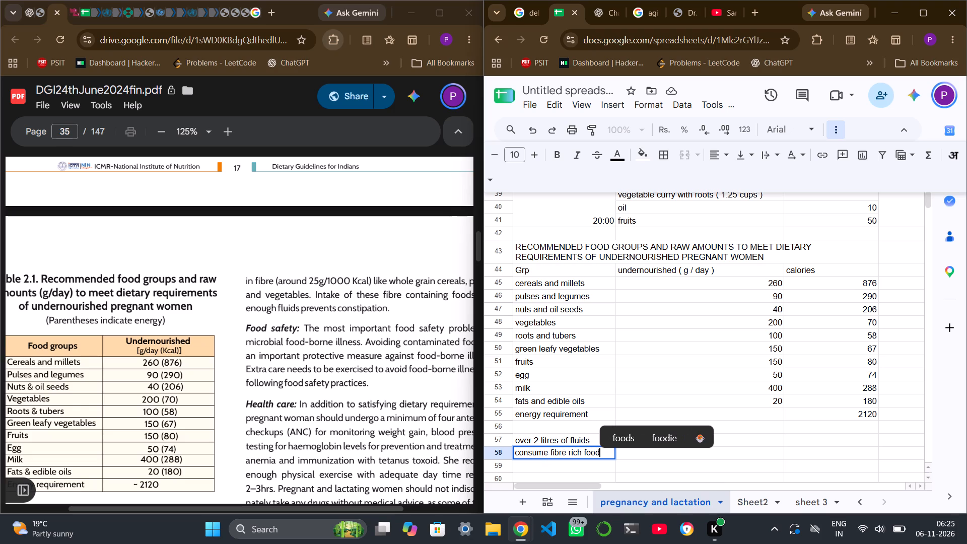
key("Return")
key("Up")
key("Right")
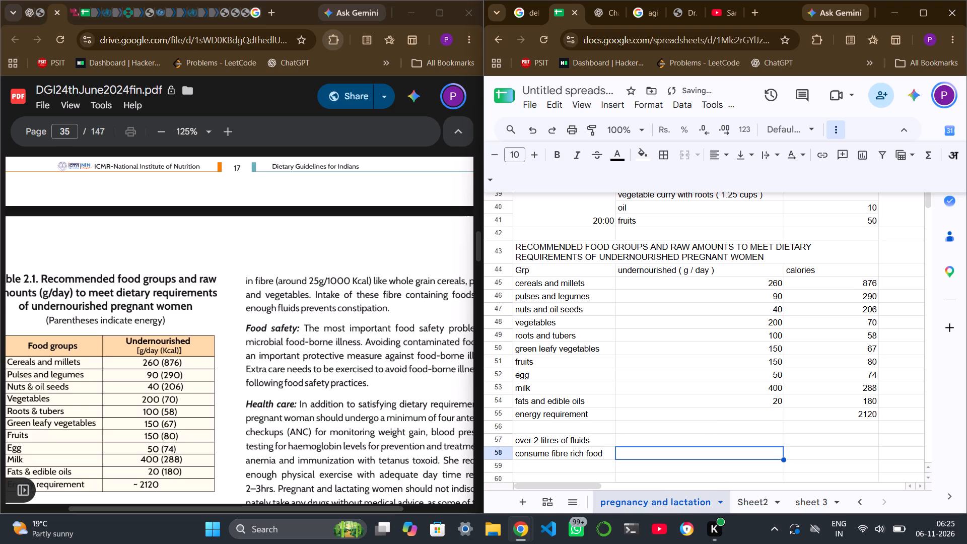
type("25")
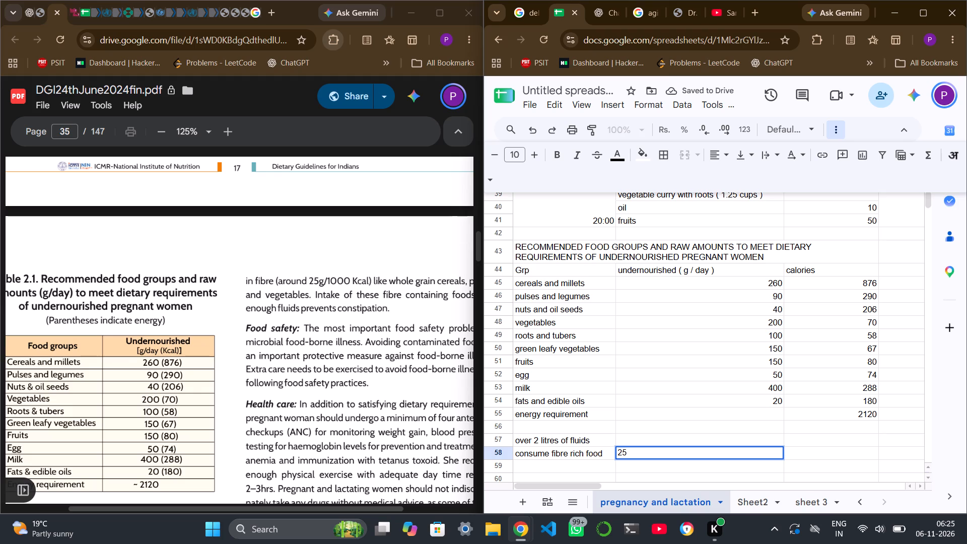
type("g")
key("space")
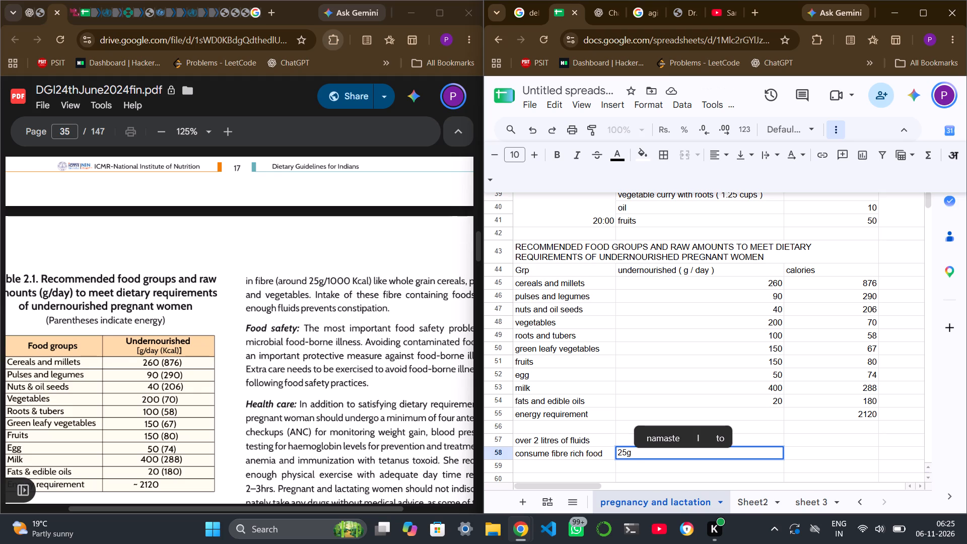
type("/")
key("space")
type("1000 kcal")
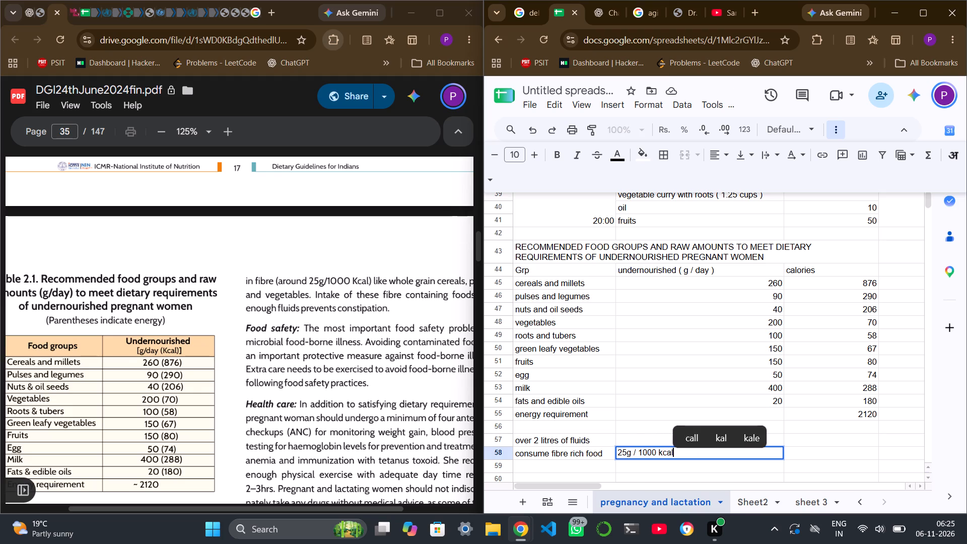
key("Return")
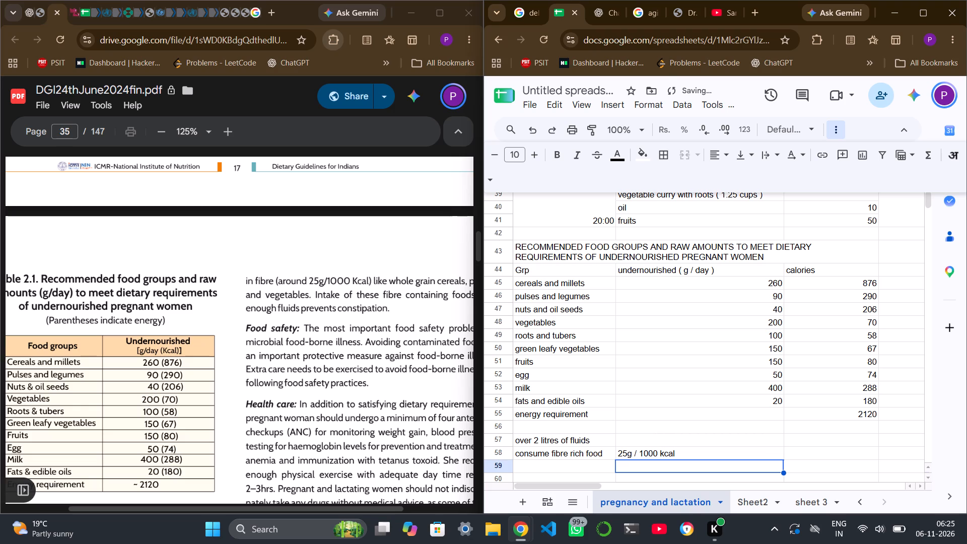
key("Left")
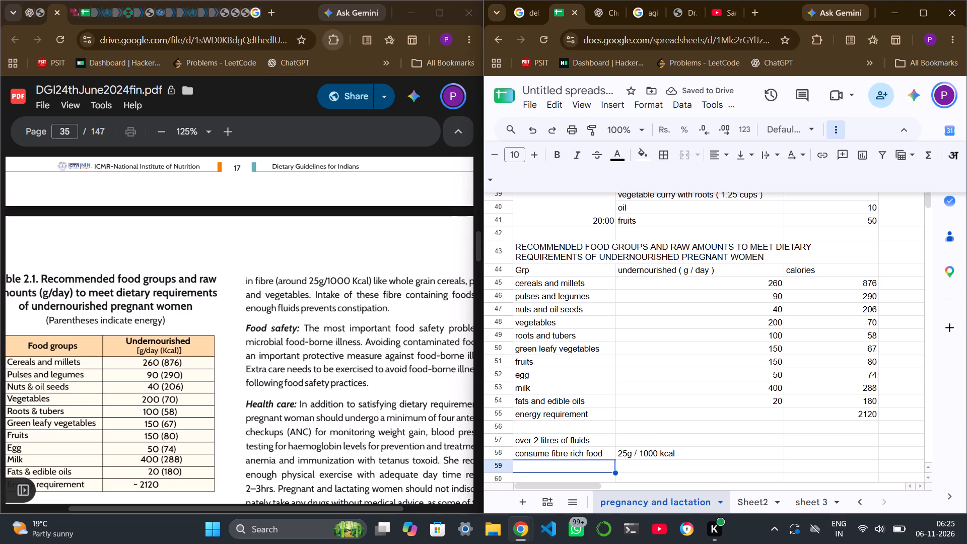
Read the food safety and health care paragraphs and the drug advice box on page 35 of the guidelines PDF.
scroll(249, 426, "left", 1)
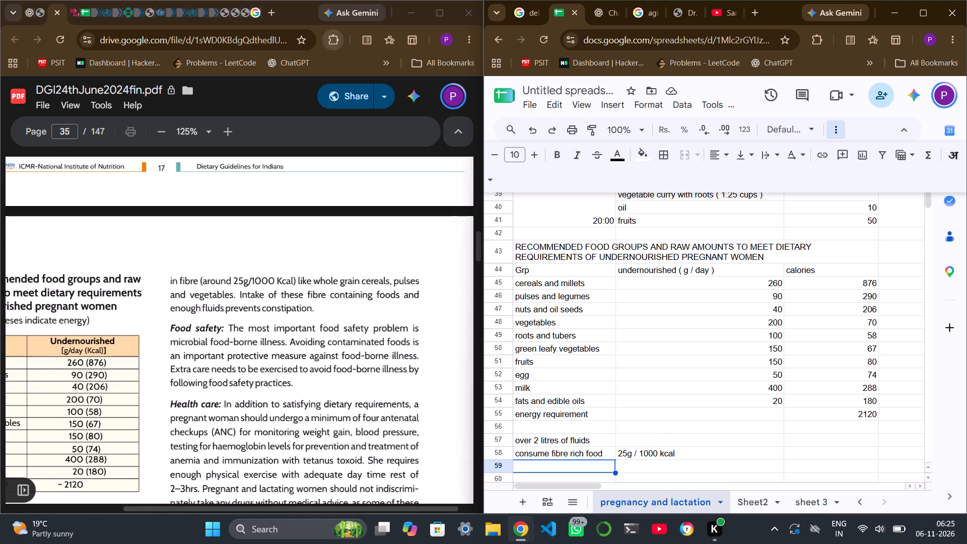
scroll(249, 426, "left", 1)
scroll(249, 426, "down", 3)
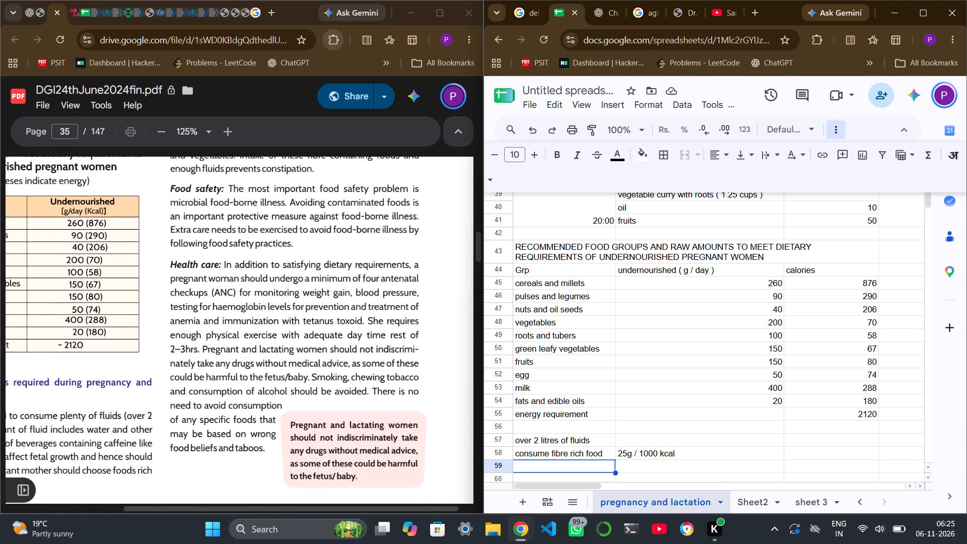
scroll(249, 426, "down", 2)
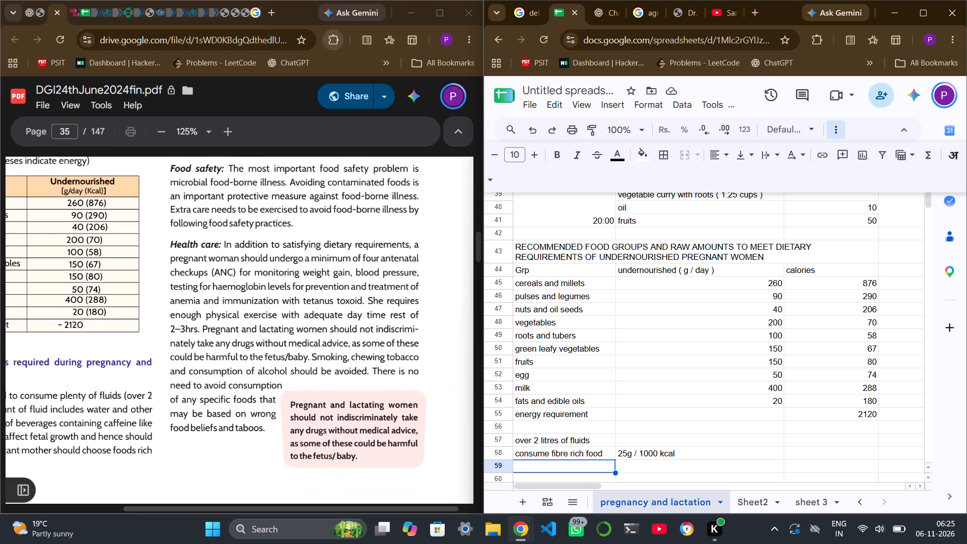
scroll(249, 426, "down", 1)
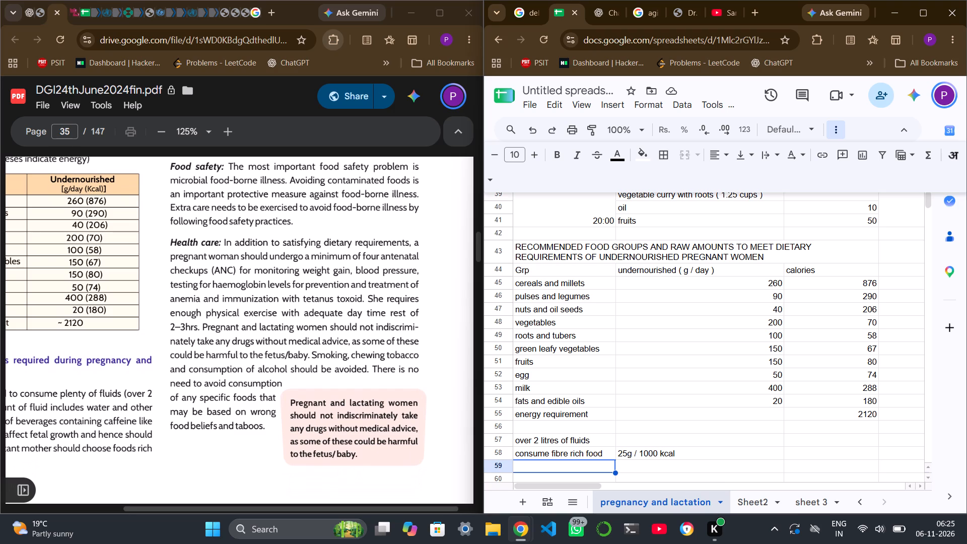
scroll(249, 426, "right", 1)
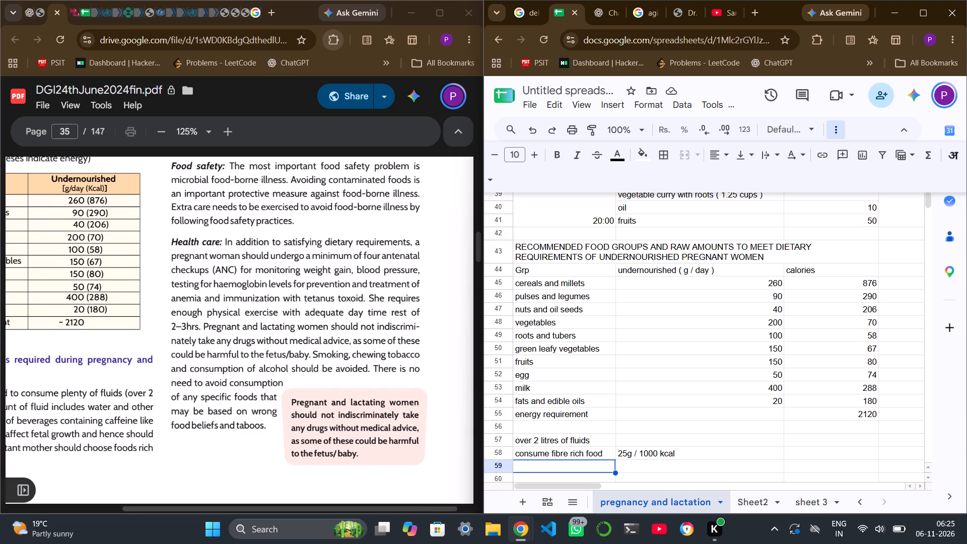
scroll(249, 426, "right", 2)
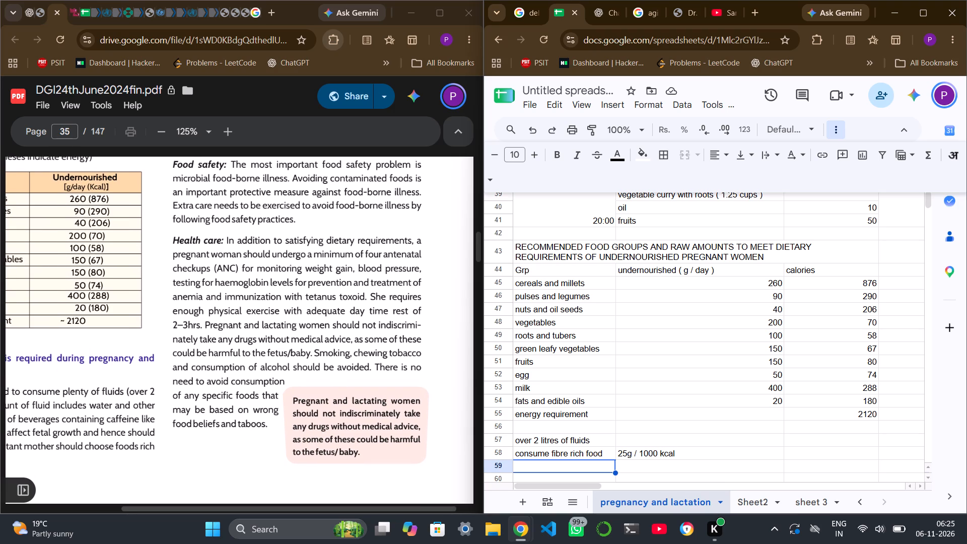
scroll(249, 426, "right", 2)
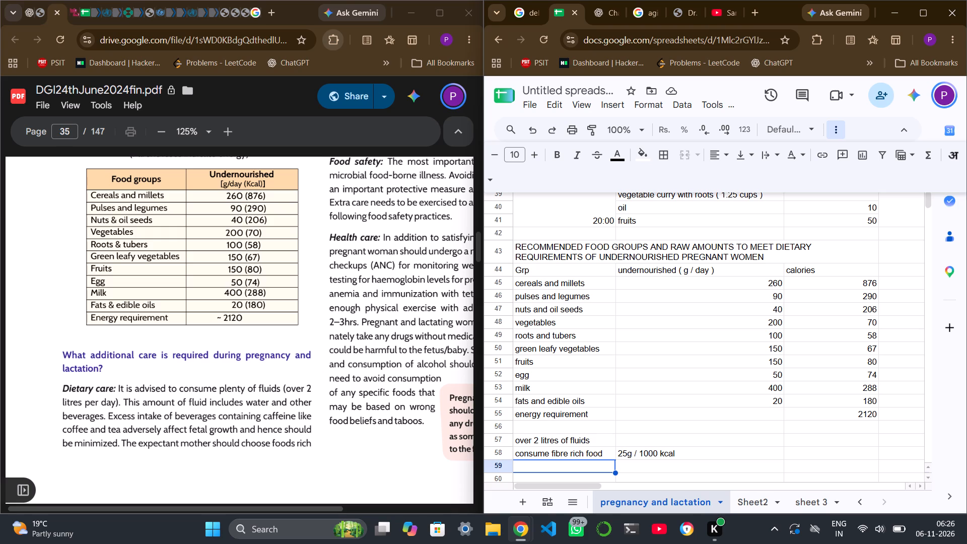
scroll(208, 324, "left", 2)
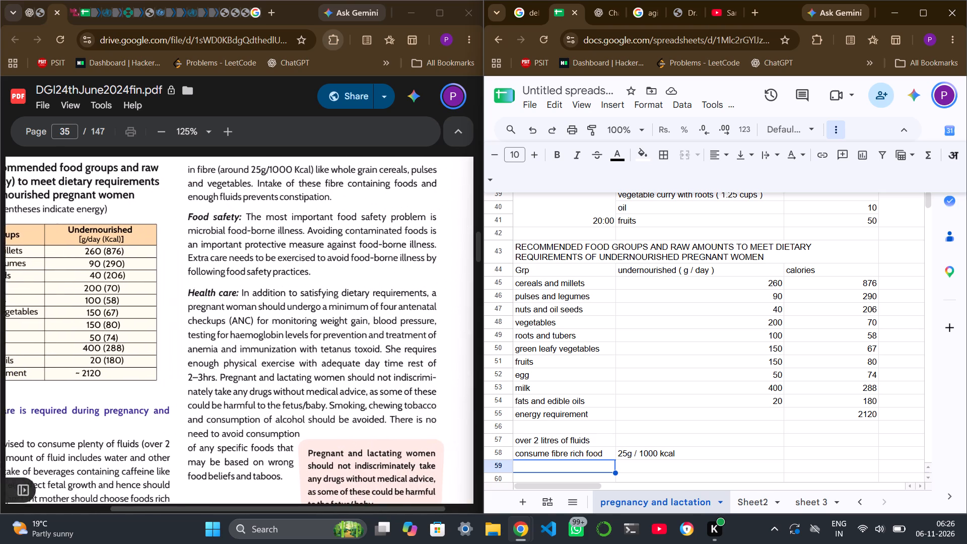
scroll(208, 324, "left", 1)
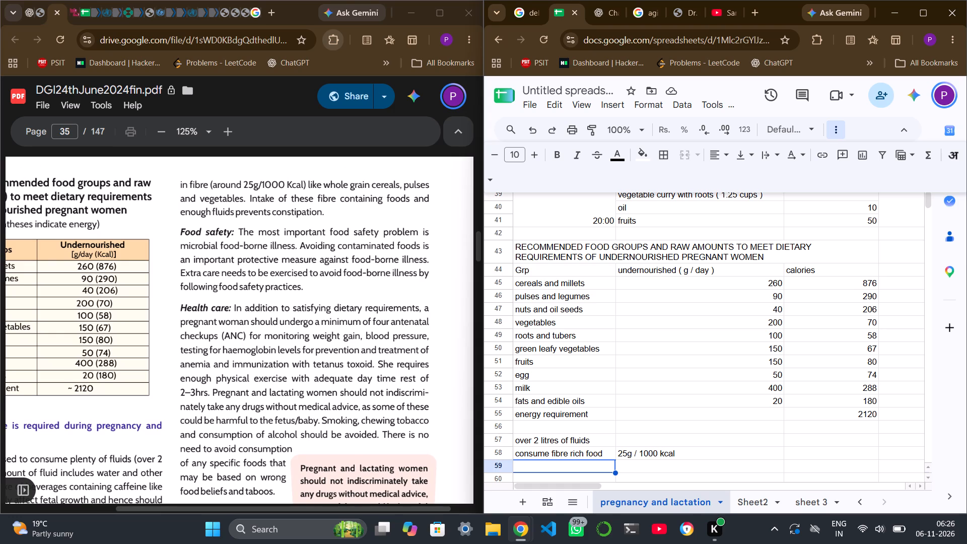
scroll(249, 352, "down", 3)
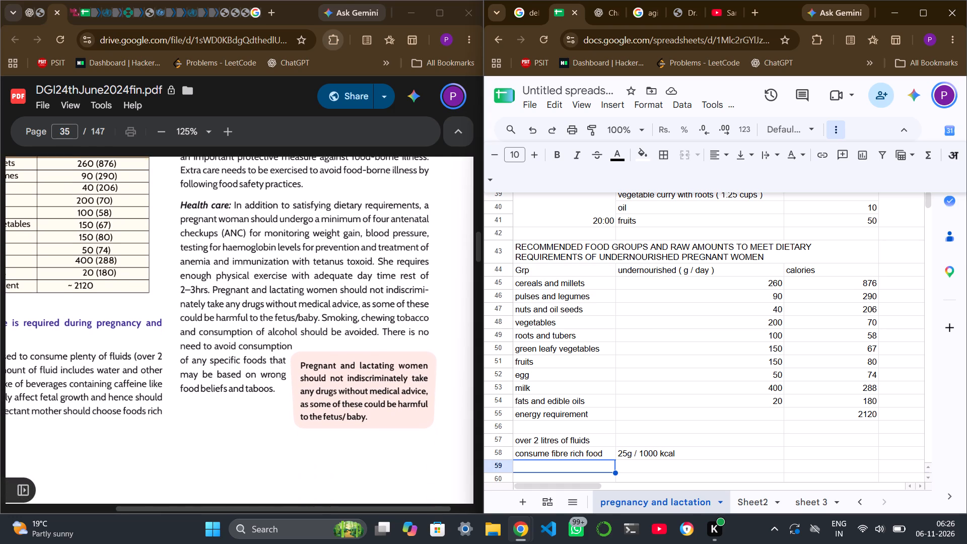
scroll(249, 352, "down", 2)
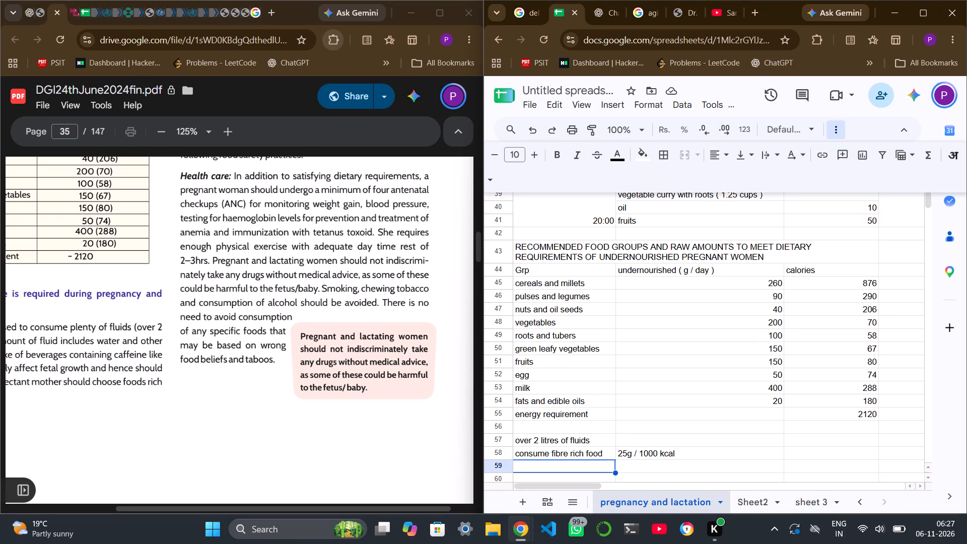
scroll(290, 272, "down", 1)
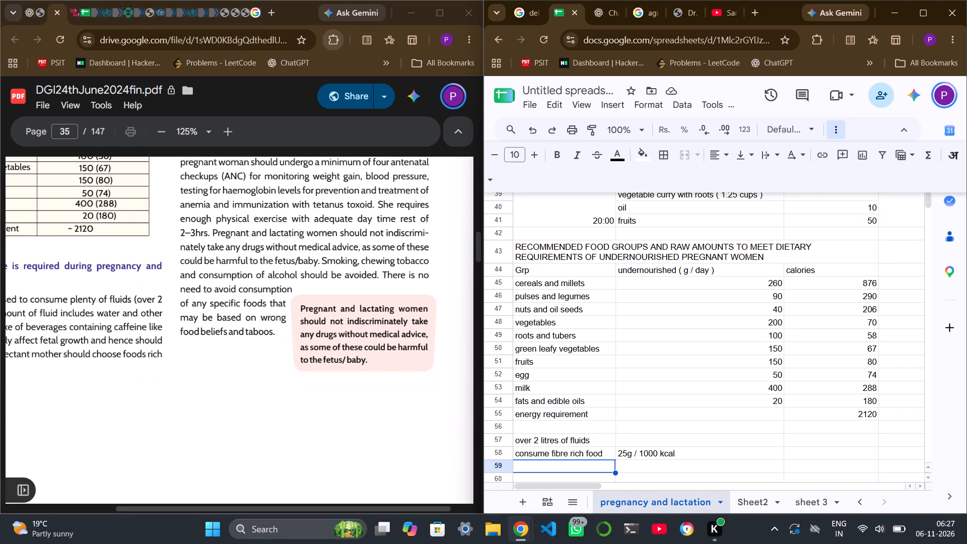
scroll(290, 272, "down", 3)
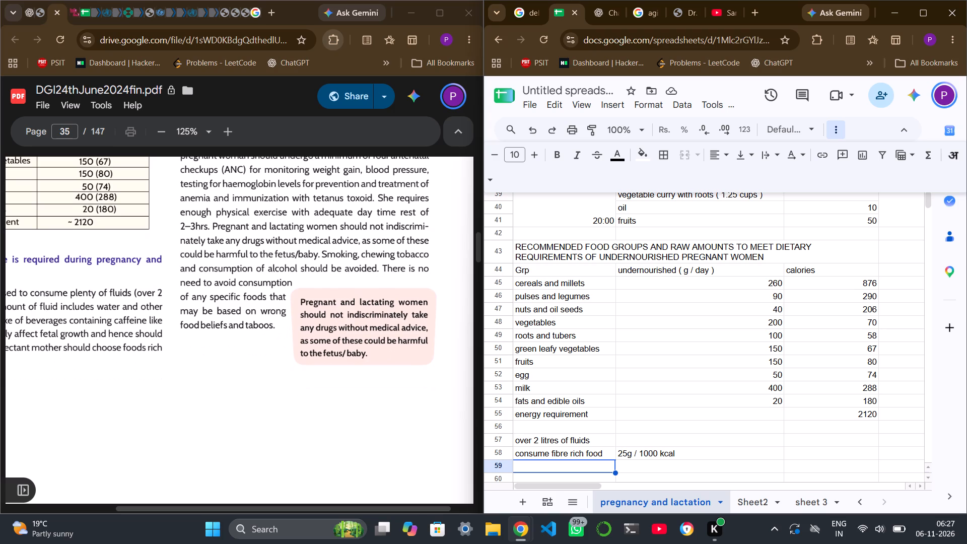
scroll(290, 272, "down", 3)
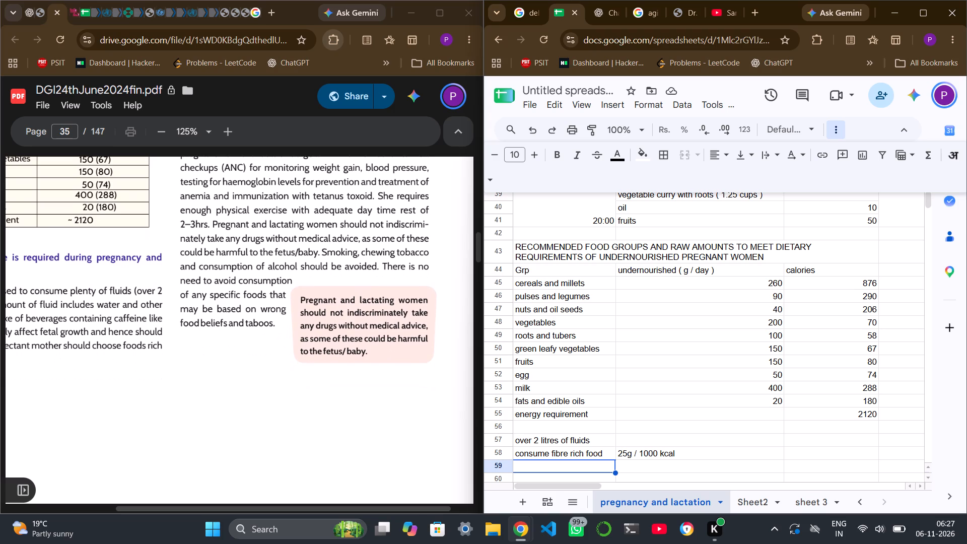
scroll(290, 272, "down", 1)
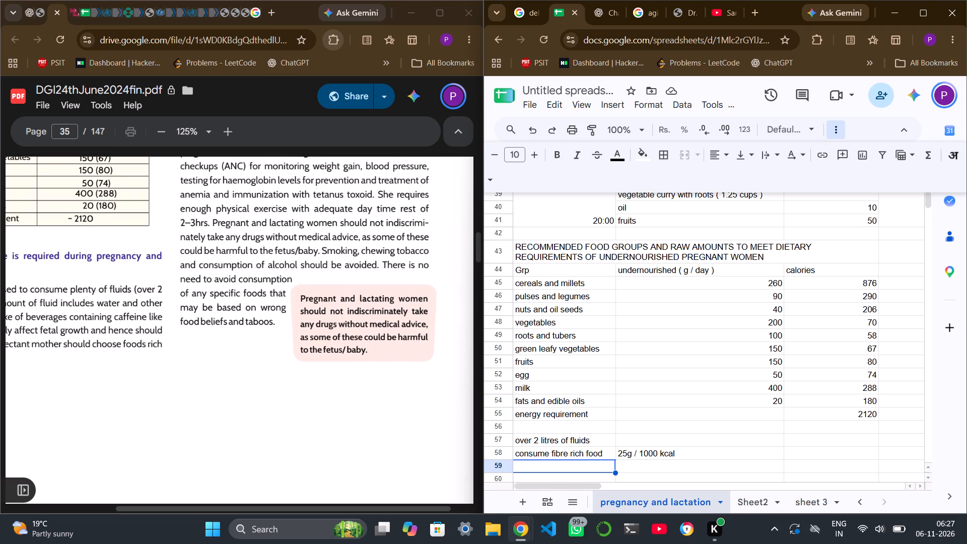
scroll(290, 272, "down", 1)
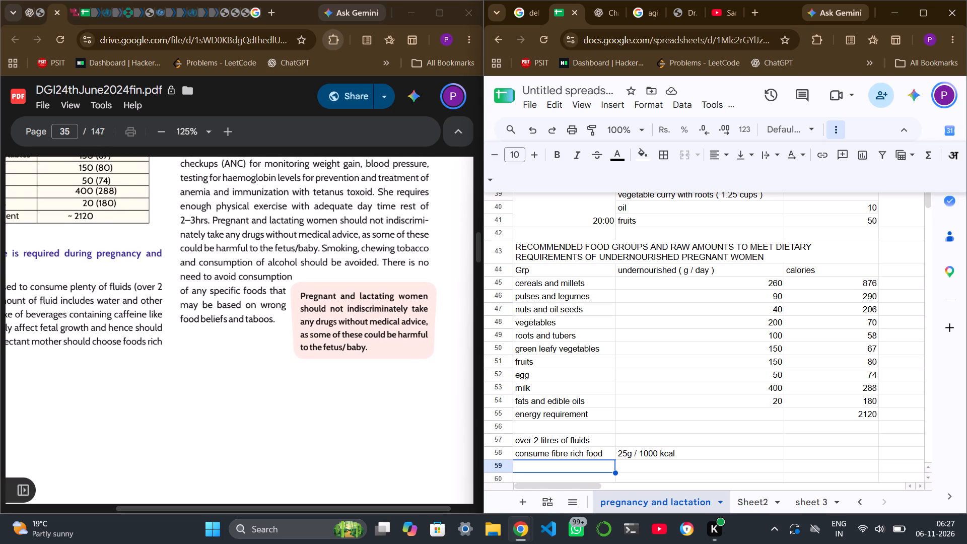
scroll(290, 272, "down", 1)
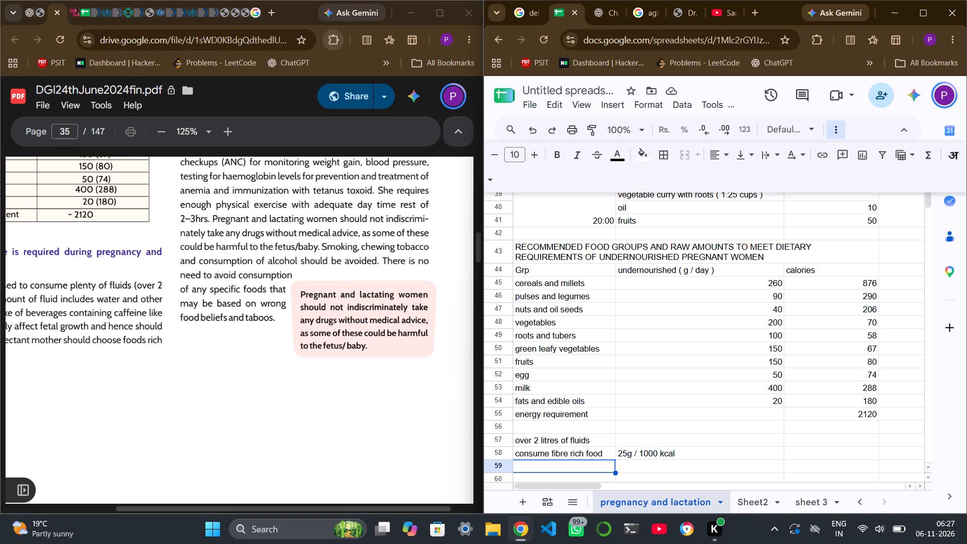
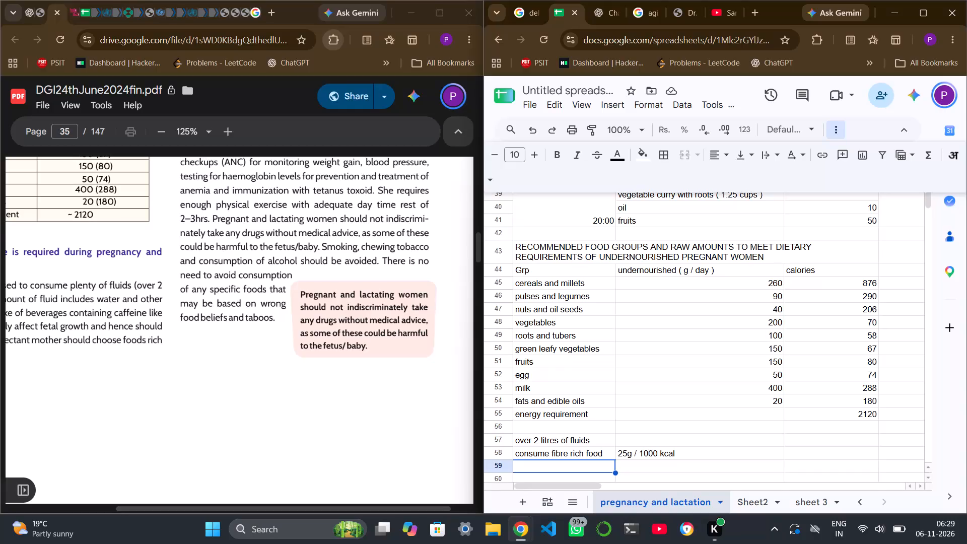
Read the iron-rich foods advice, including iron and folic acid supplementation, on page 36 of the guidelines PDF.
scroll(398, 311, "down", 1)
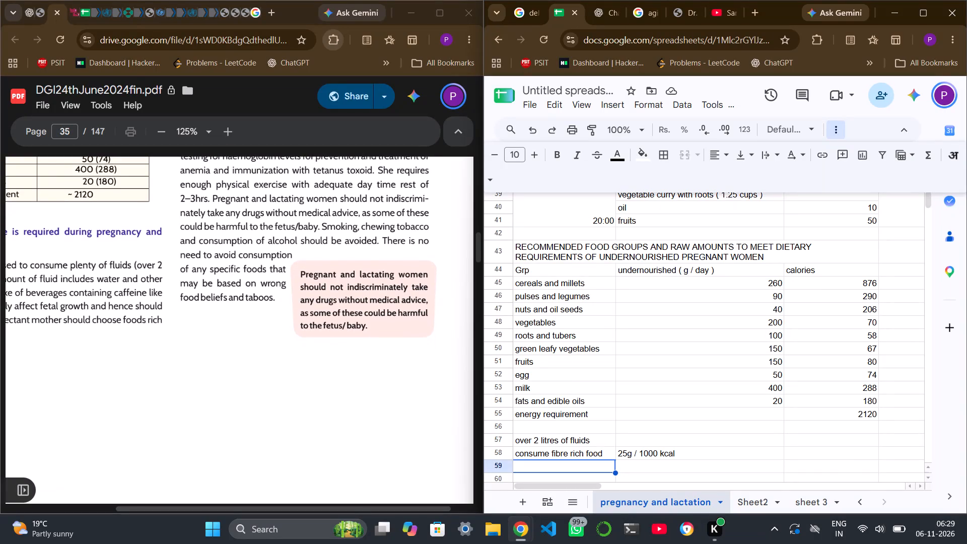
scroll(398, 311, "down", 2)
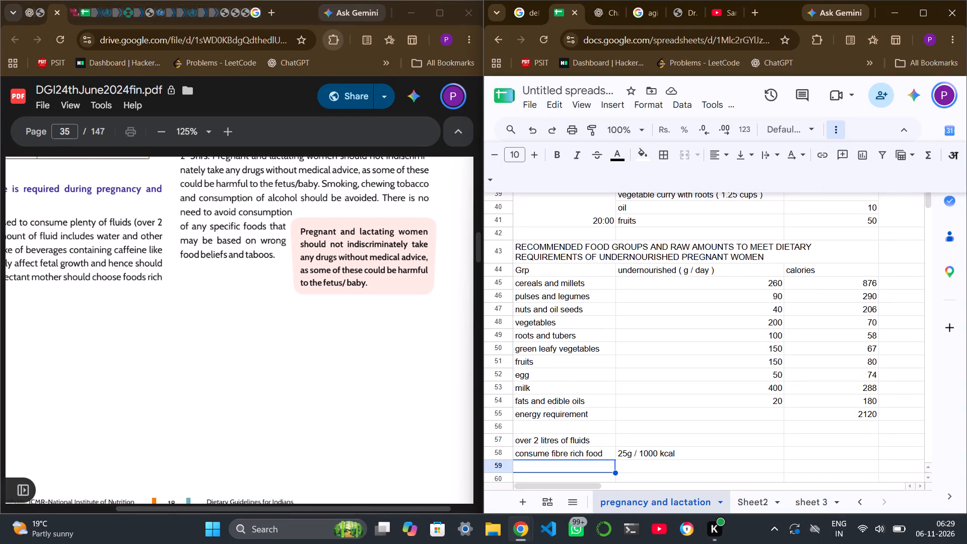
scroll(398, 310, "down", 3)
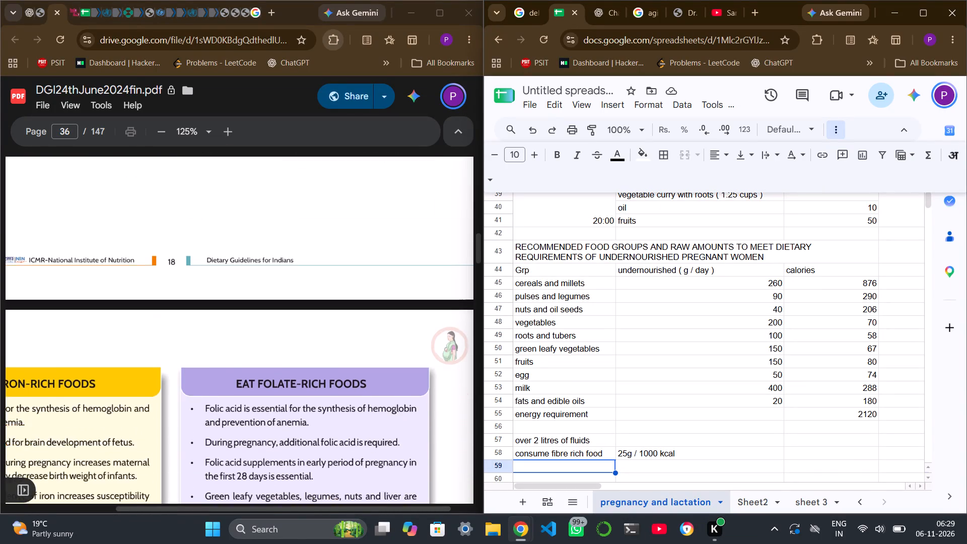
scroll(398, 310, "down", 2)
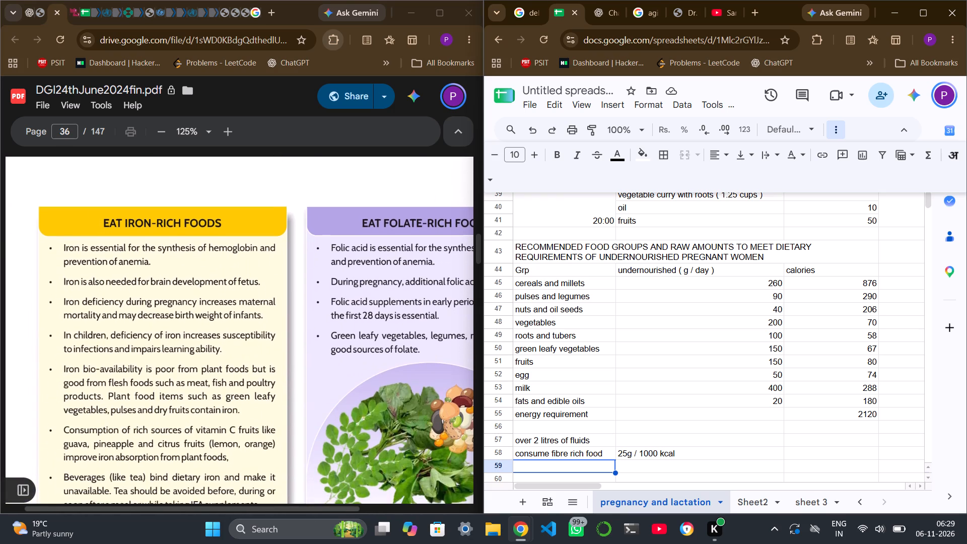
scroll(398, 310, "down", 3)
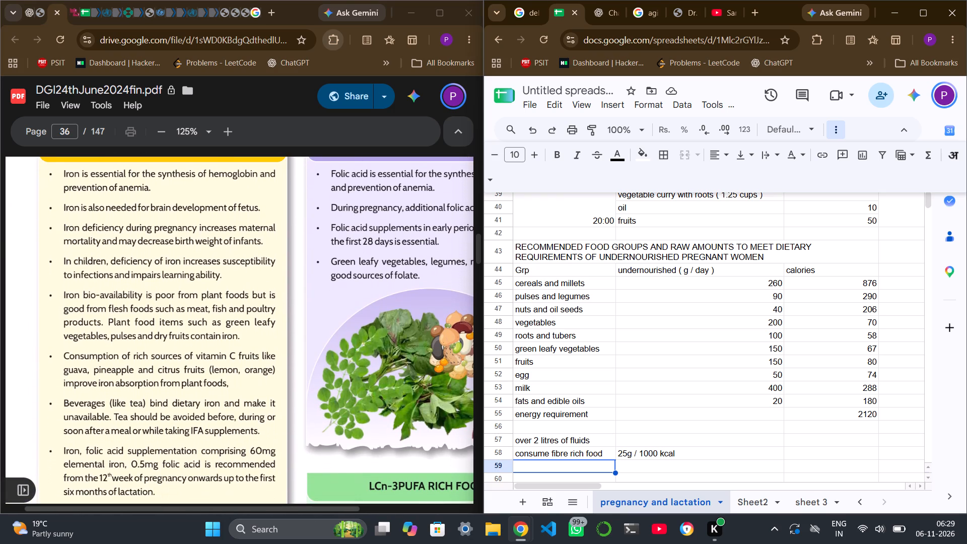
scroll(398, 310, "down", 1)
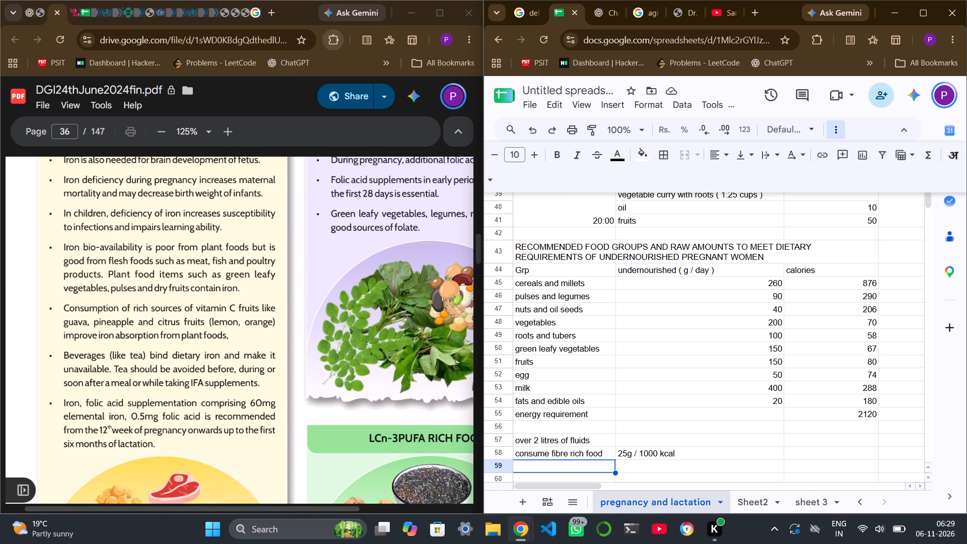
scroll(398, 310, "down", 1)
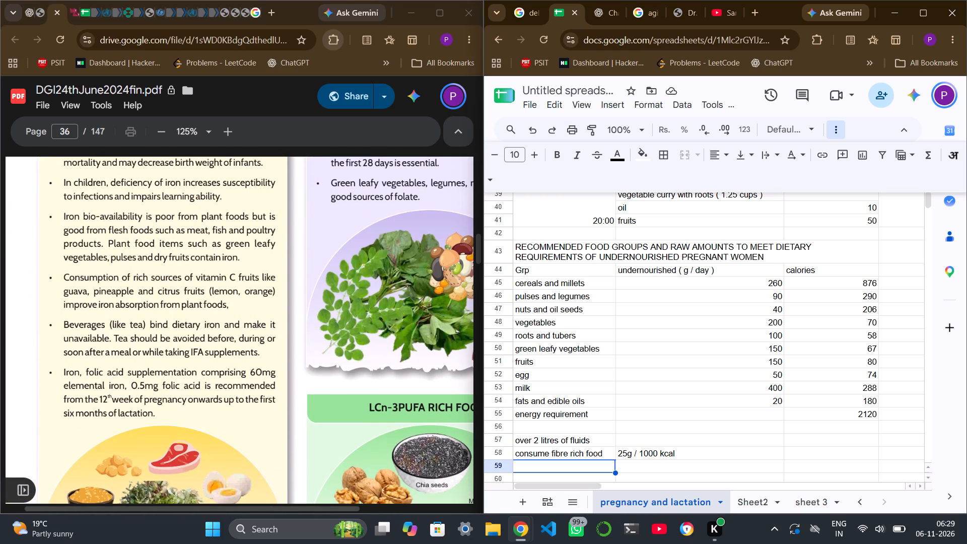
scroll(398, 310, "down", 1)
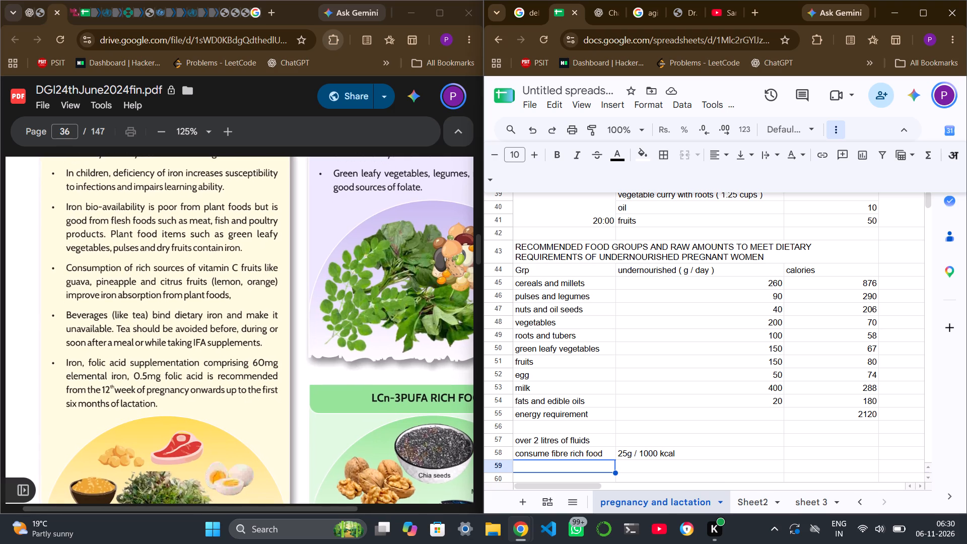
scroll(398, 310, "down", 1)
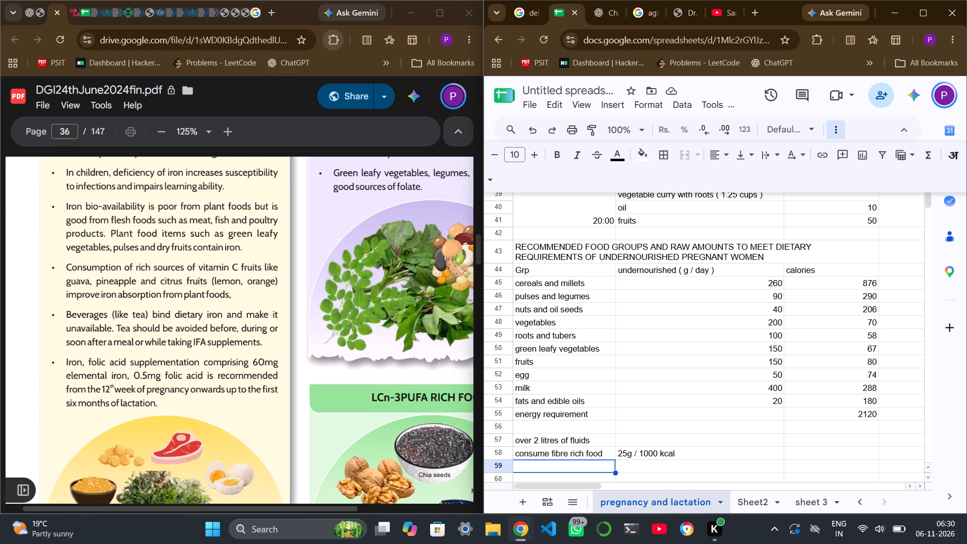